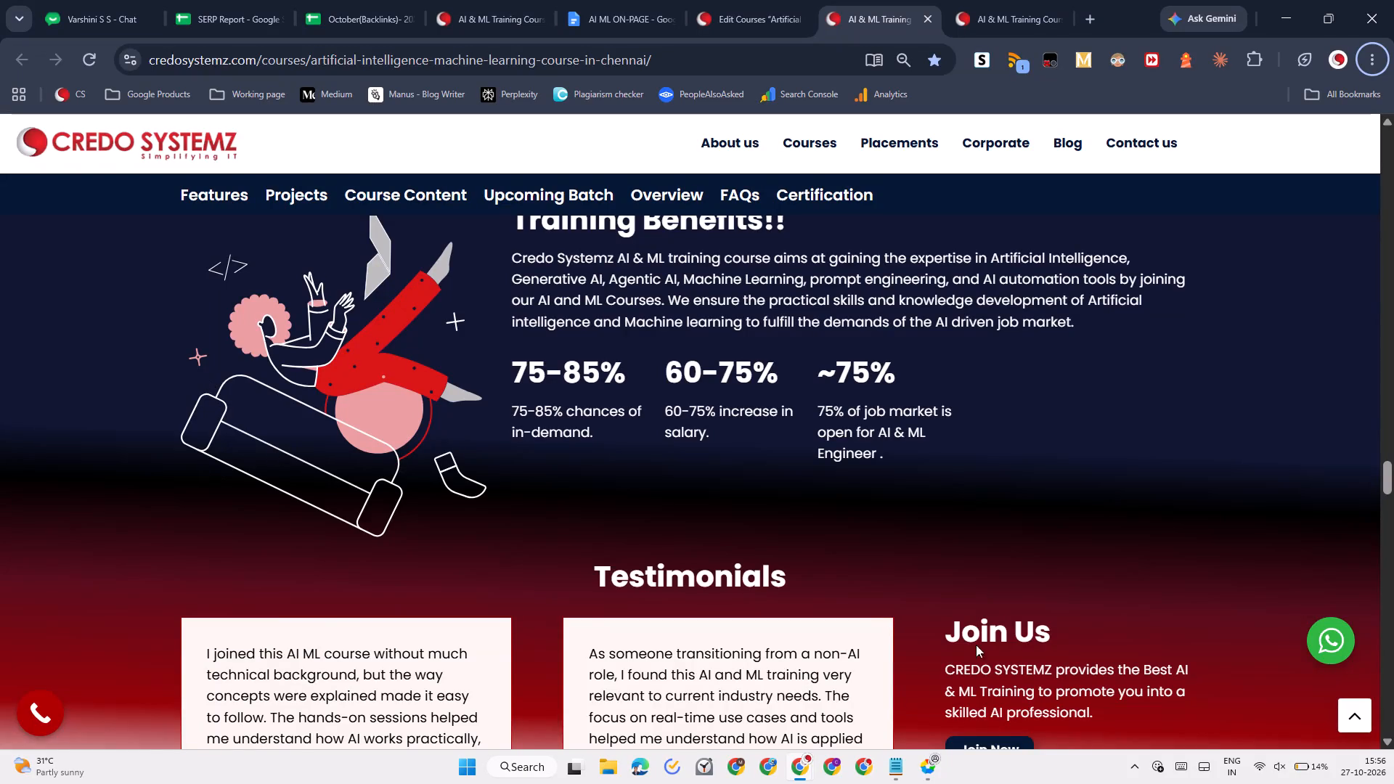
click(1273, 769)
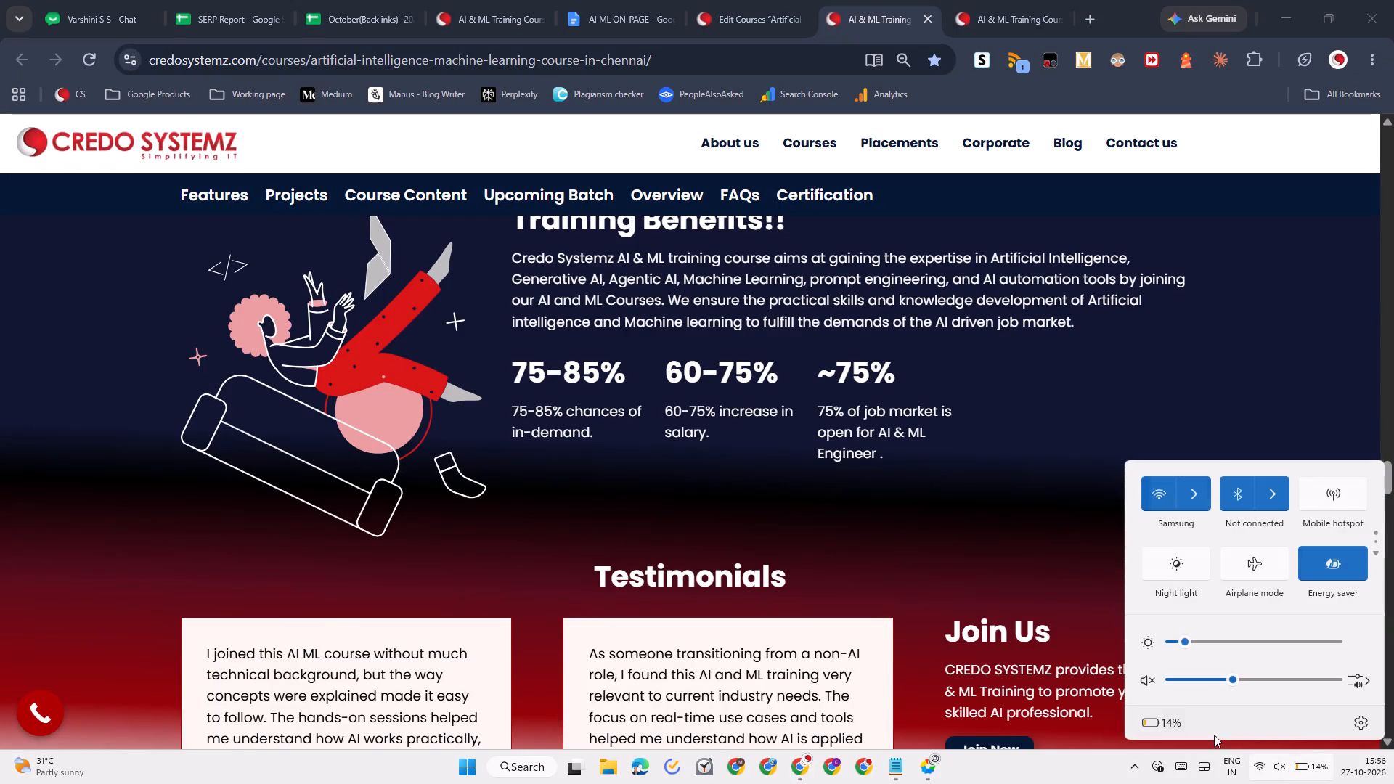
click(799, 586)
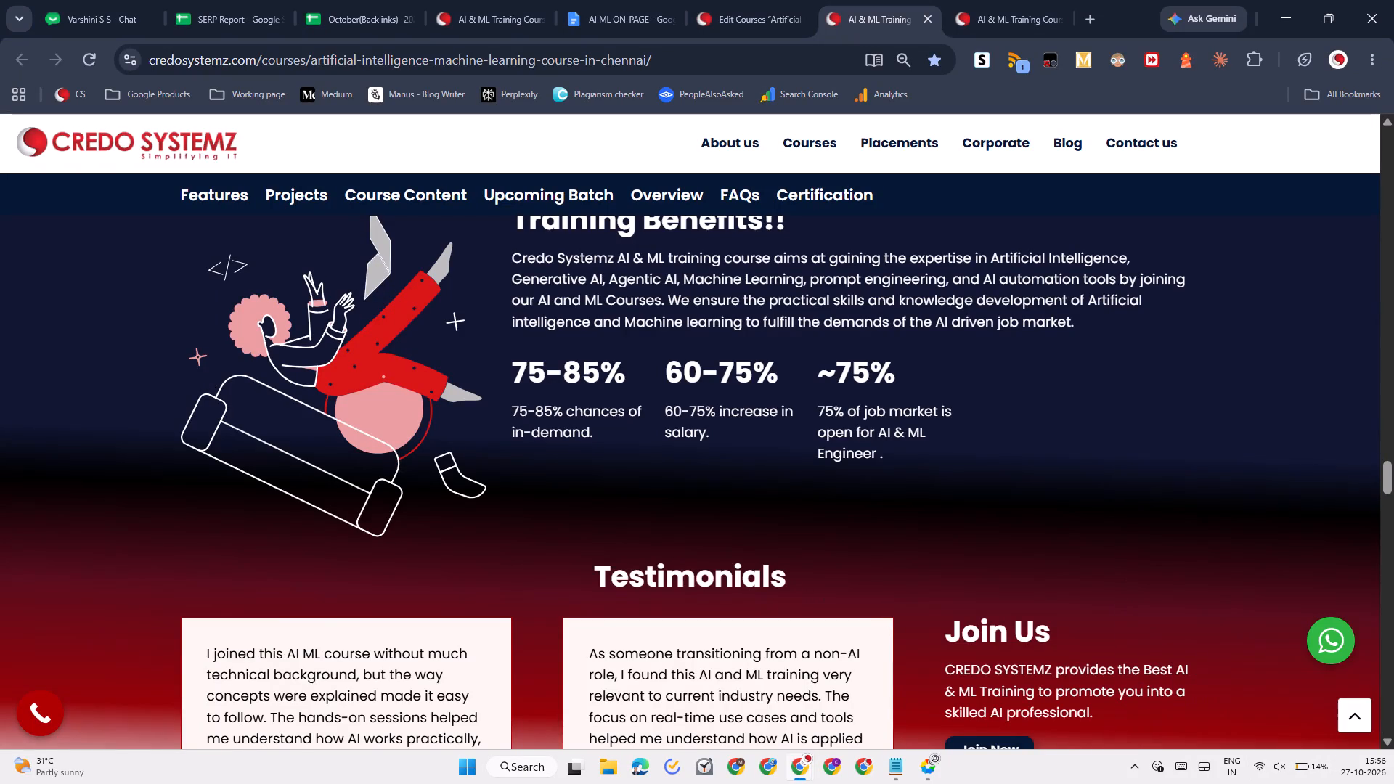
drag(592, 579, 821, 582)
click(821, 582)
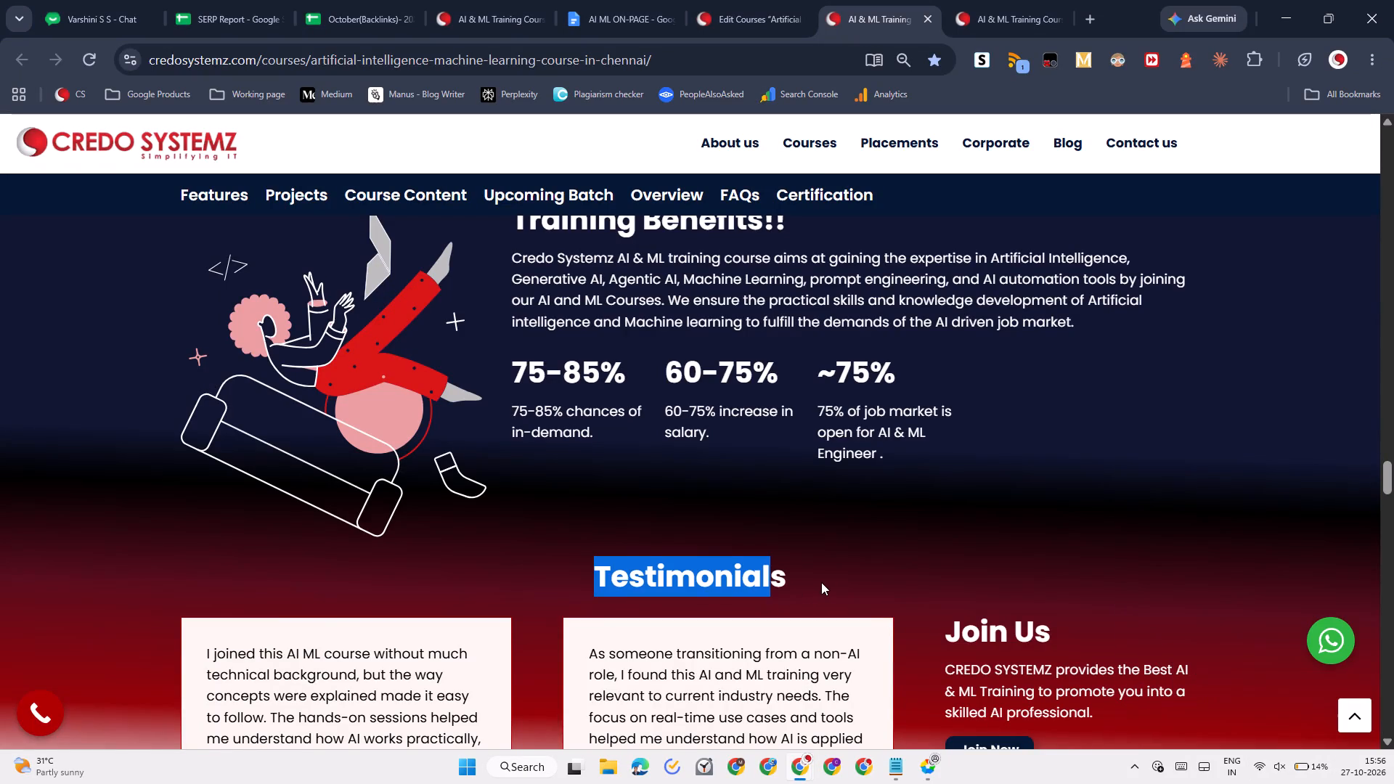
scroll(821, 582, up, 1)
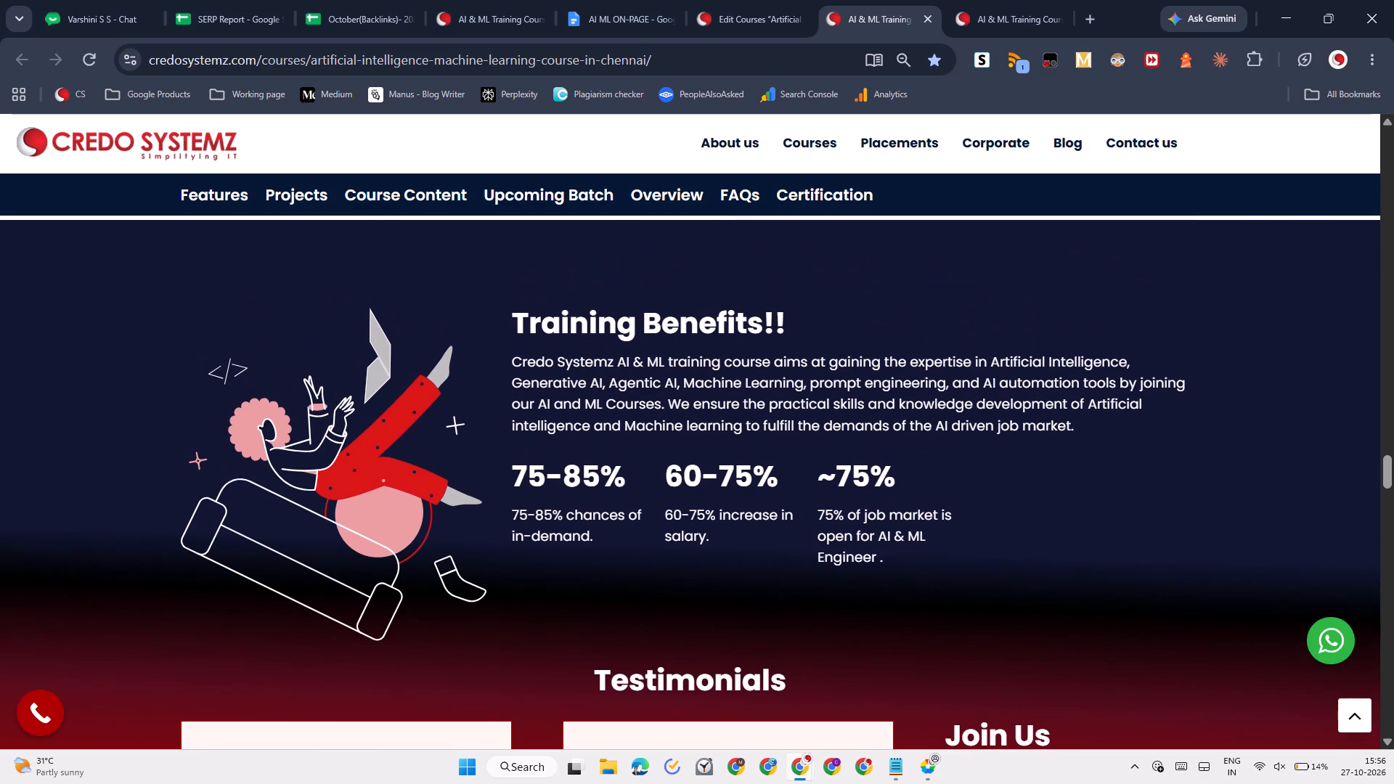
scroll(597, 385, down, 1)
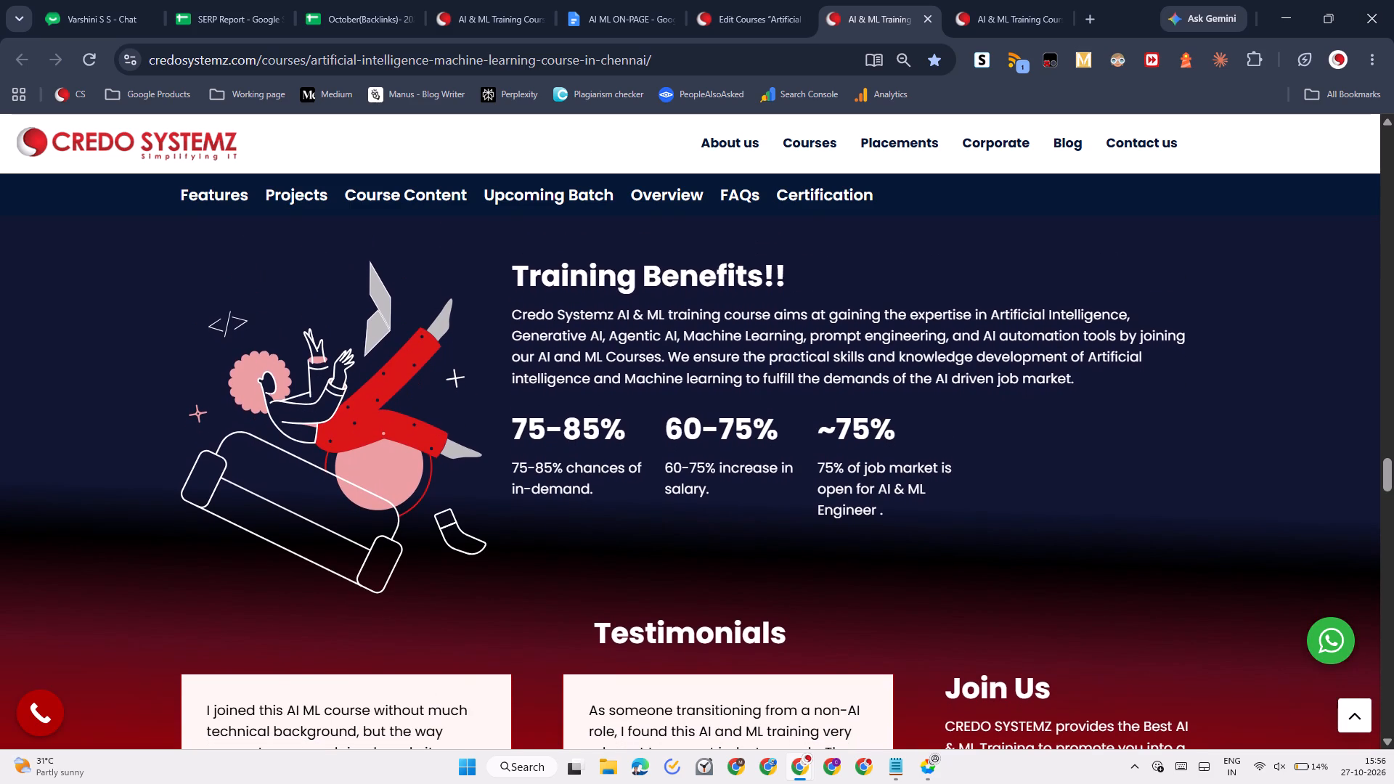
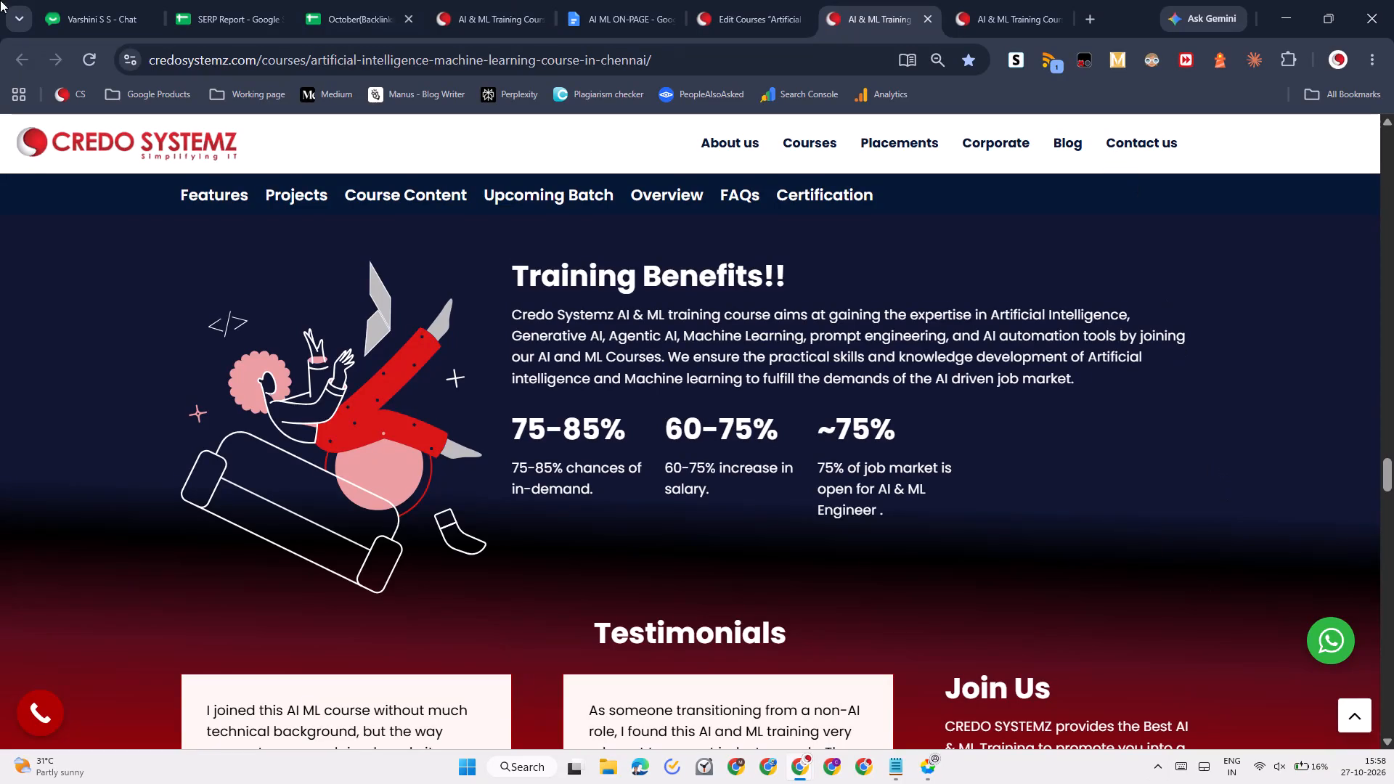
Examine the Training Benefits section on the live AI & ML course page alongside the course's WordPress edit page.
click(529, 529)
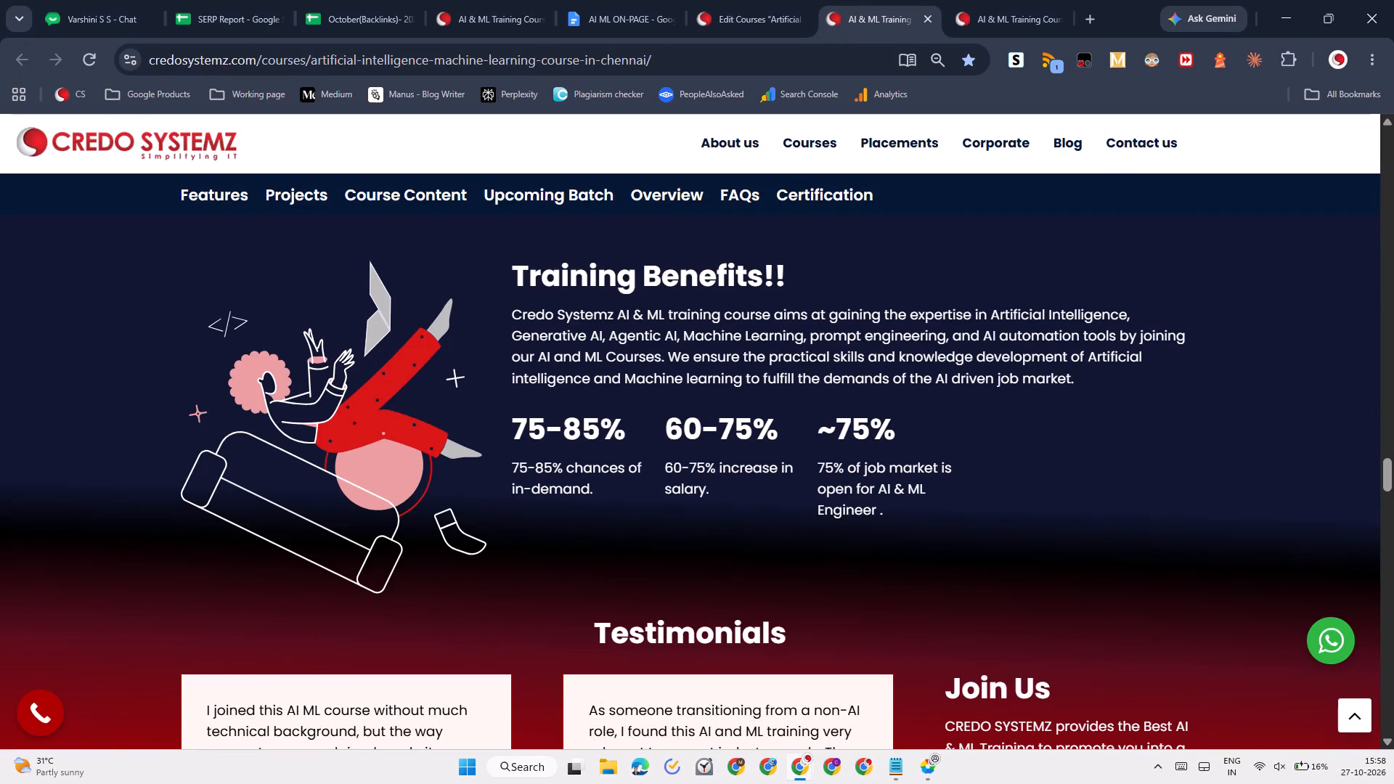
click(518, 276)
drag(518, 276, 661, 465)
right_click(518, 276)
click(992, 357)
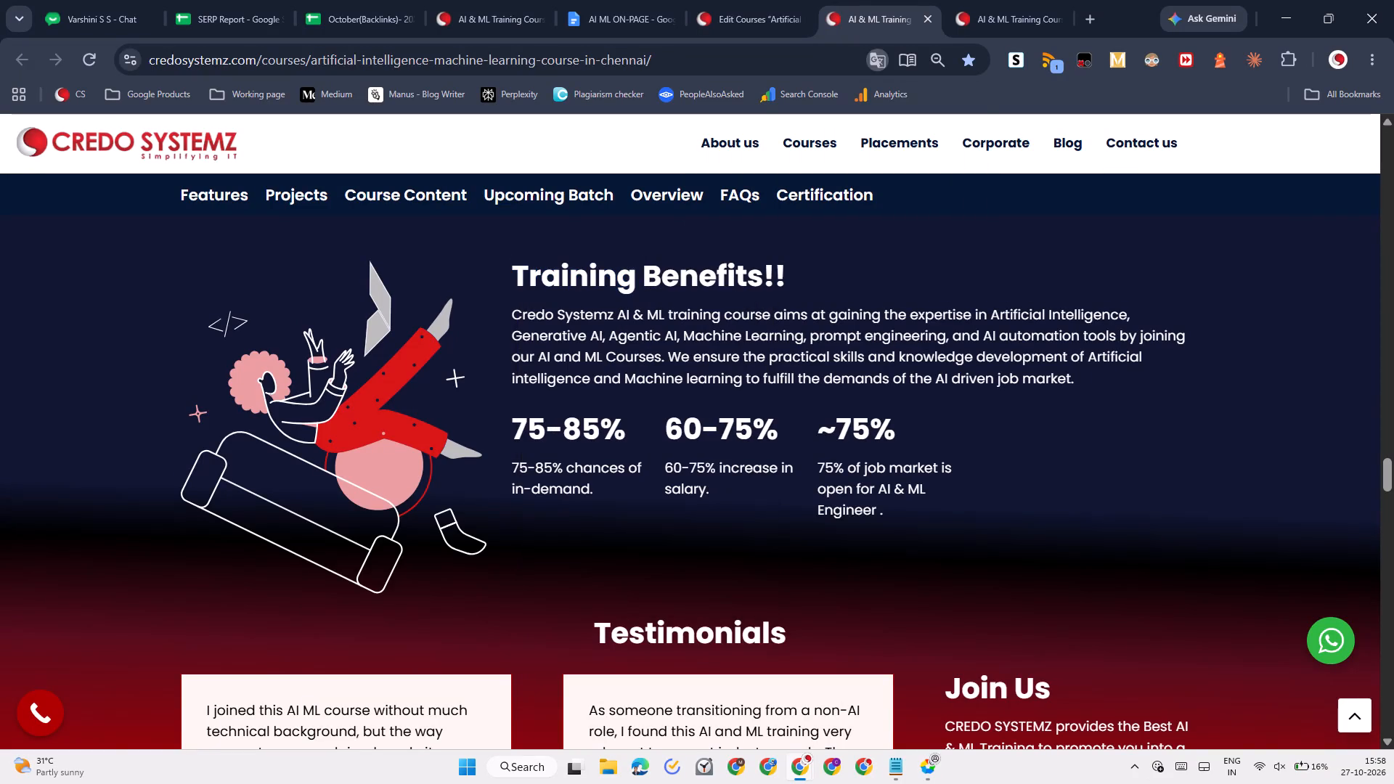
double_click(725, 0)
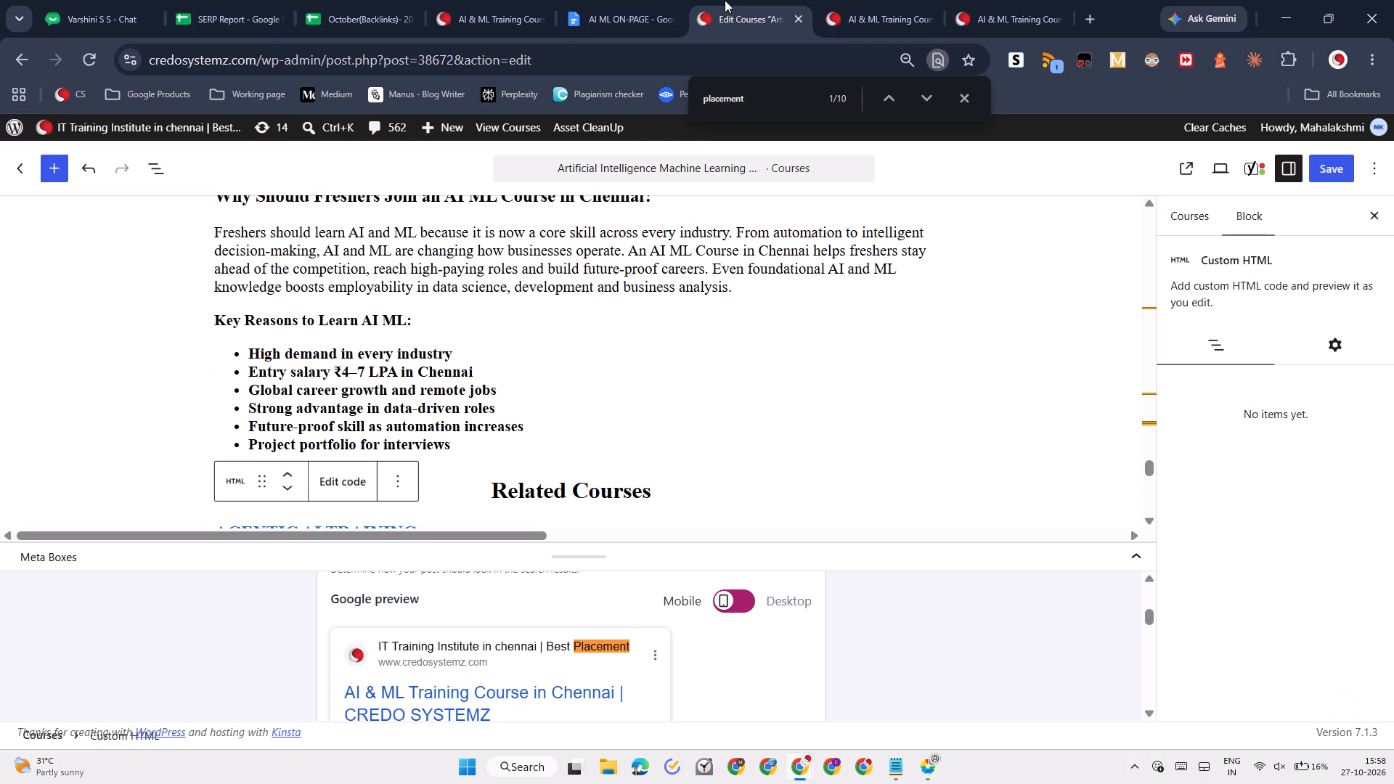
double_click(866, 0)
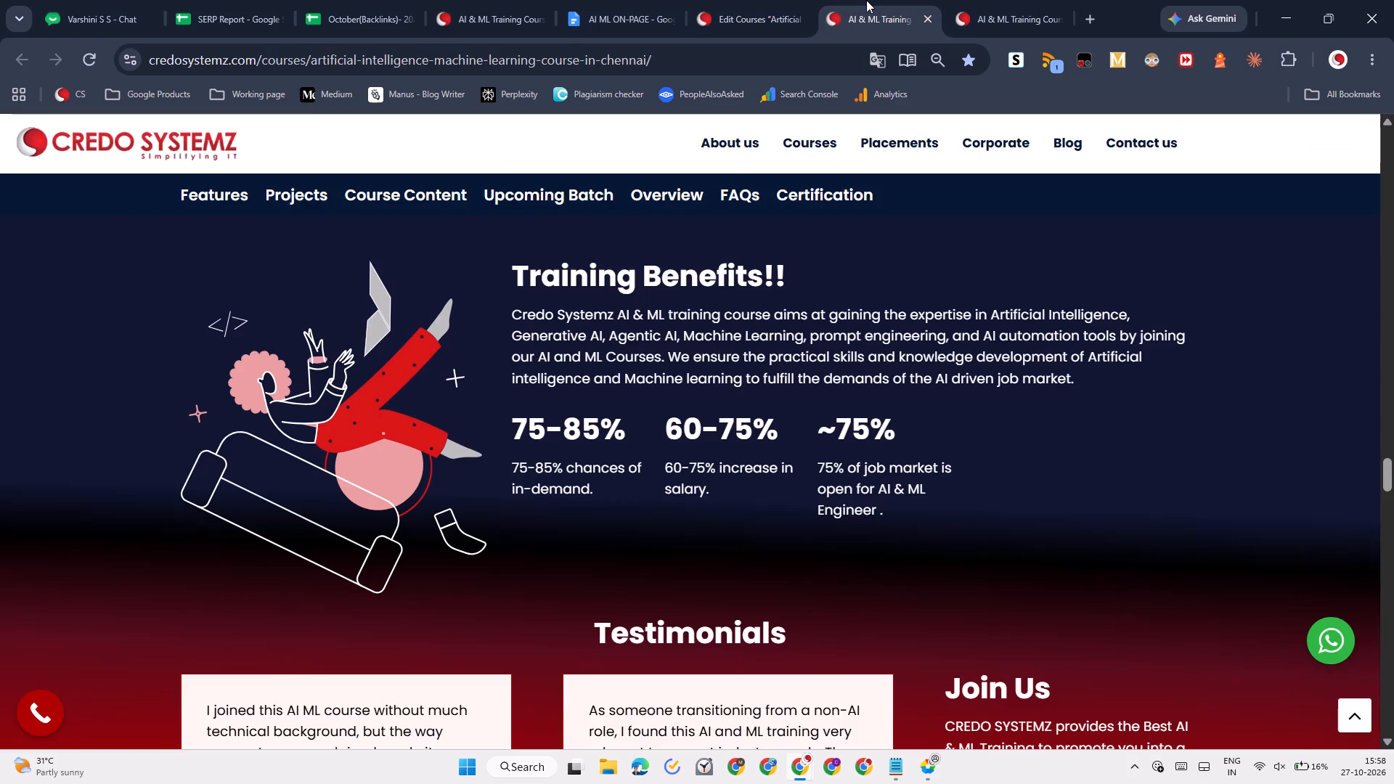
scroll(600, 427, up, 1)
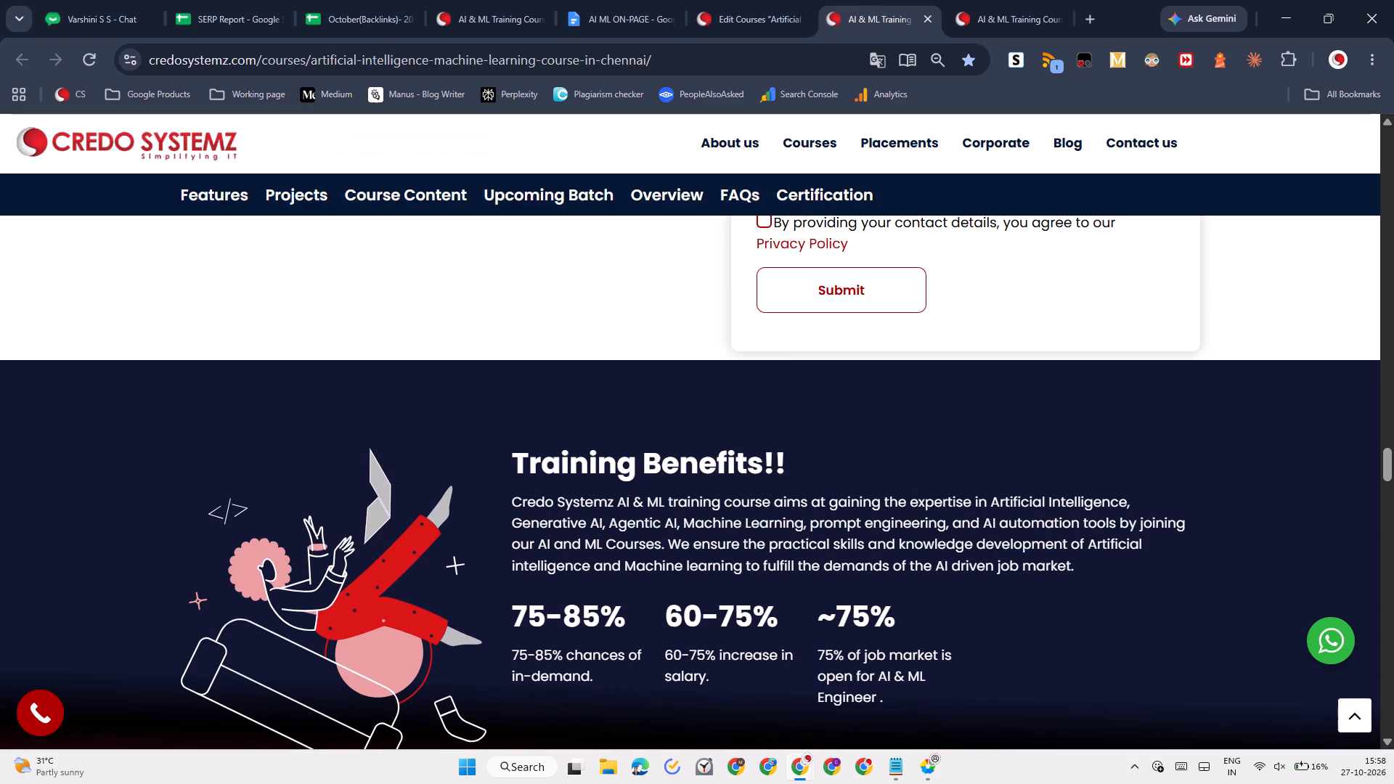
scroll(600, 465, down, 1)
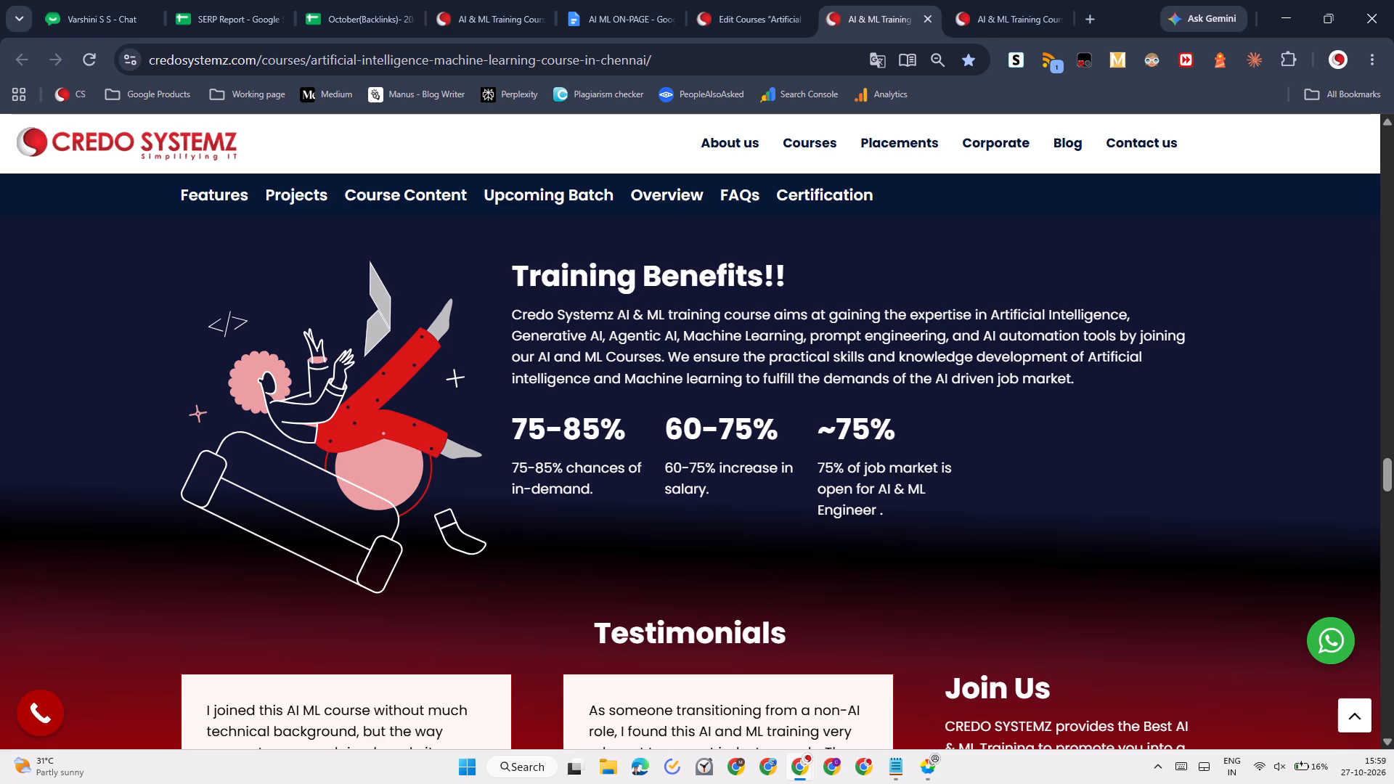
click(701, 0)
click(848, 0)
click(765, 0)
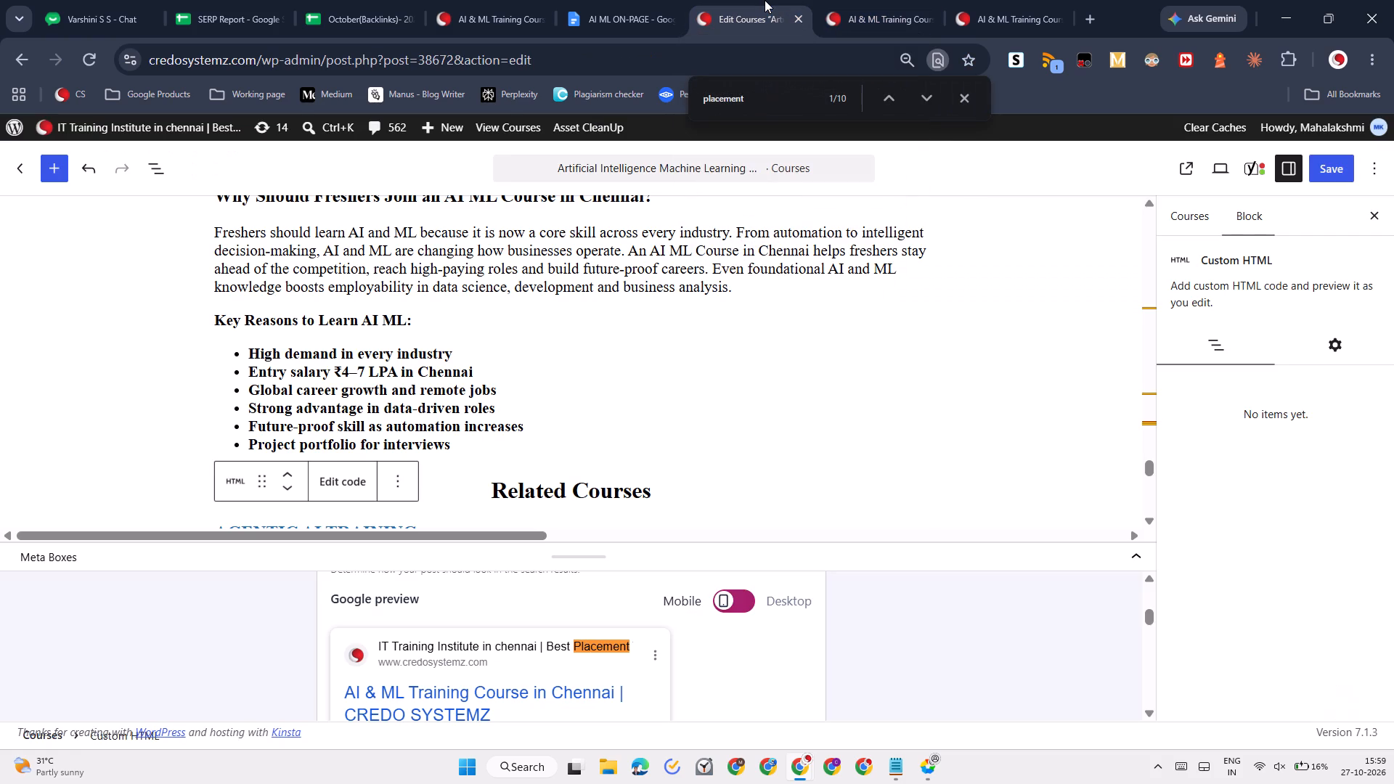
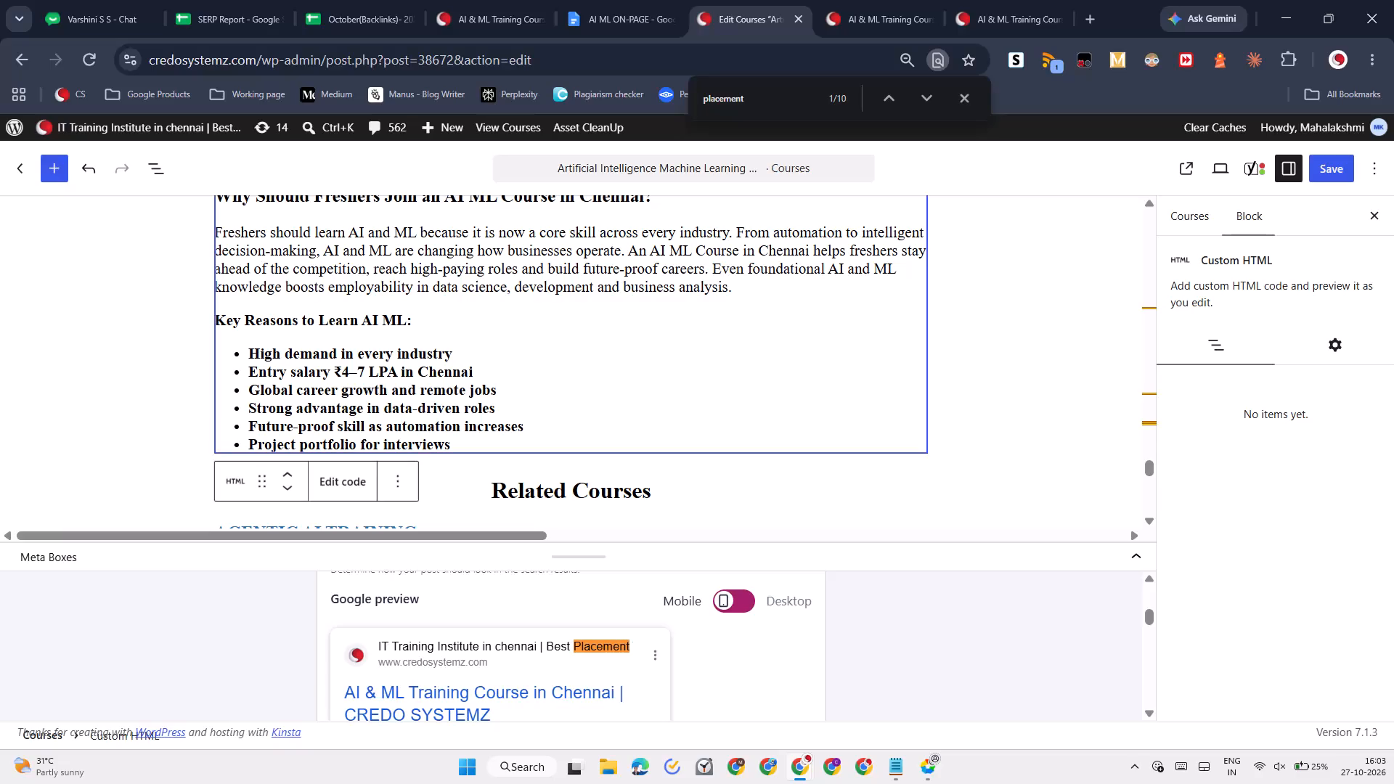
Compare the live AI & ML course page and its WordPress edit page with Tab 4 of the AI ML ON-PAGE document.
click(814, 0)
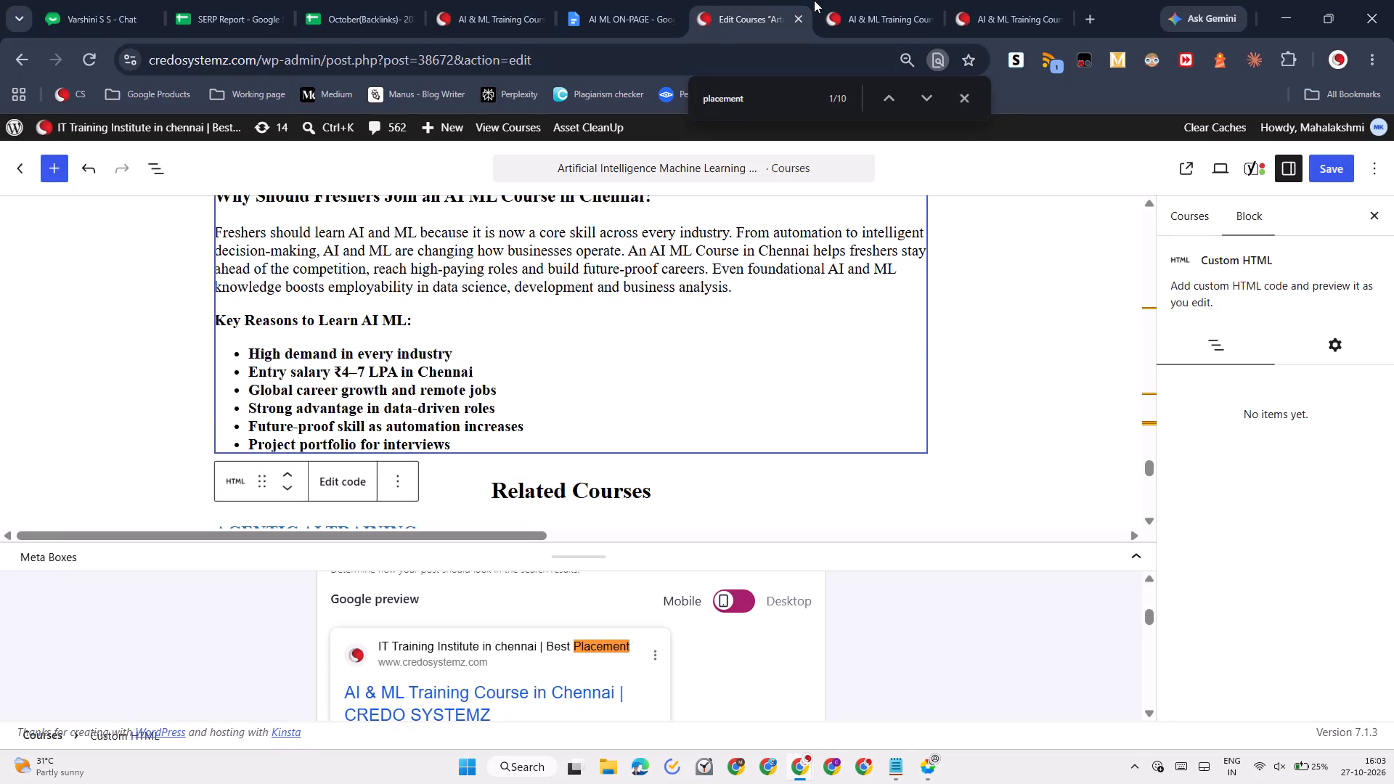
click(830, 0)
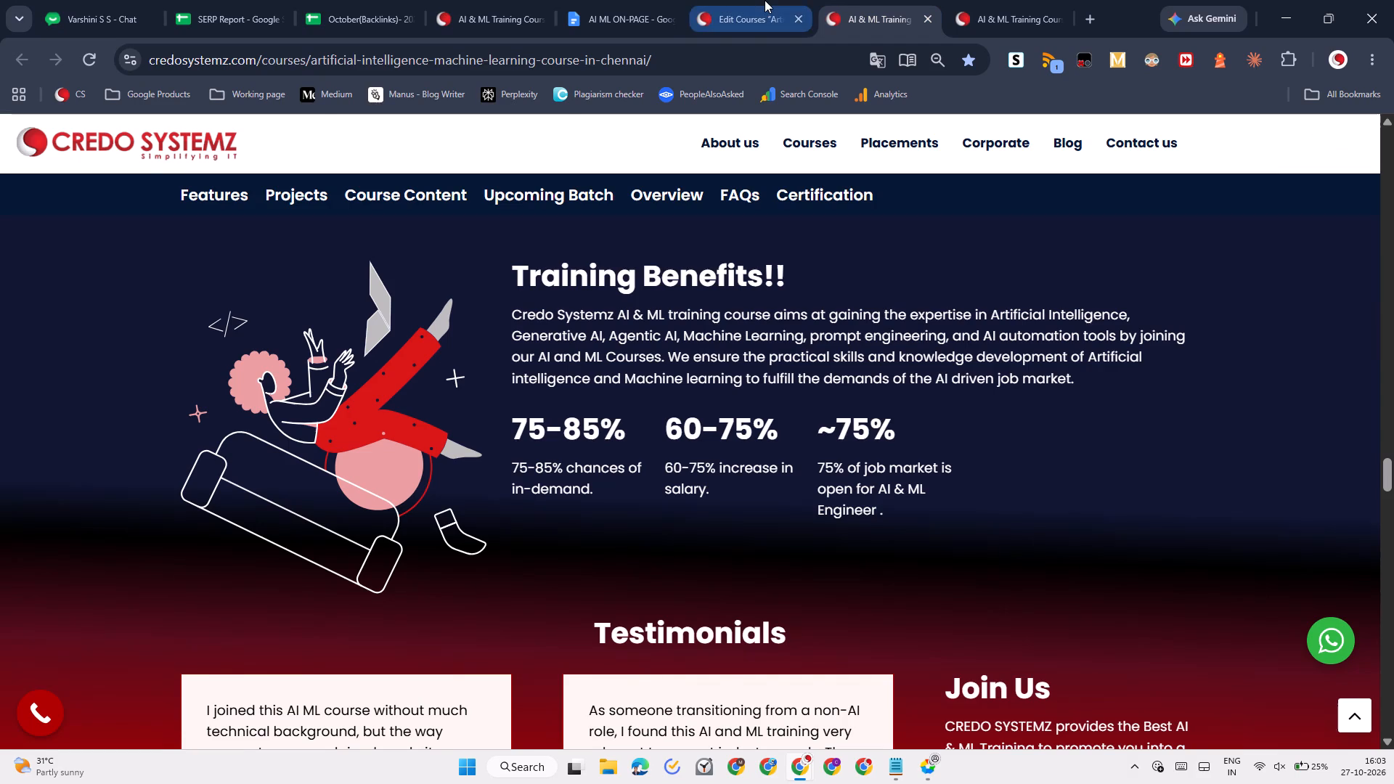
click(765, 0)
click(850, 0)
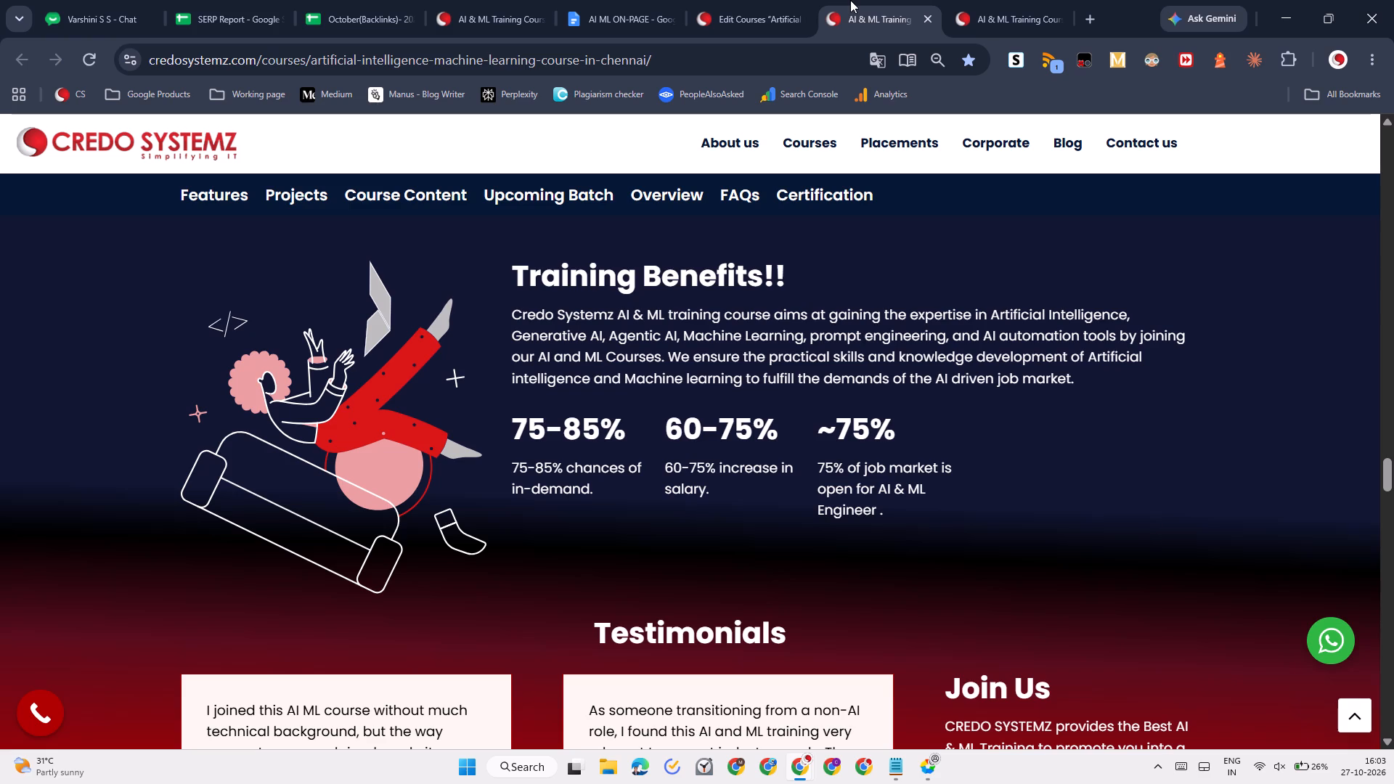
click(794, 0)
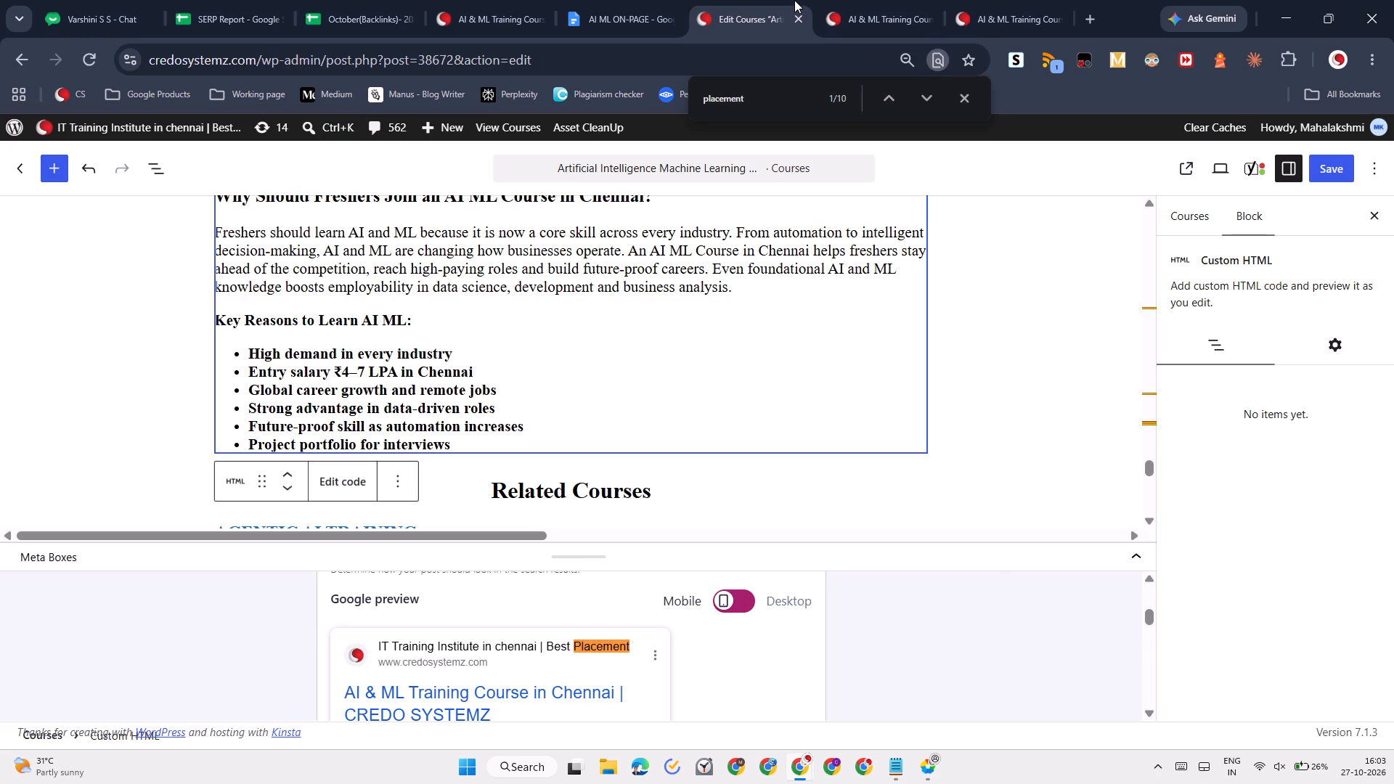
click(563, 0)
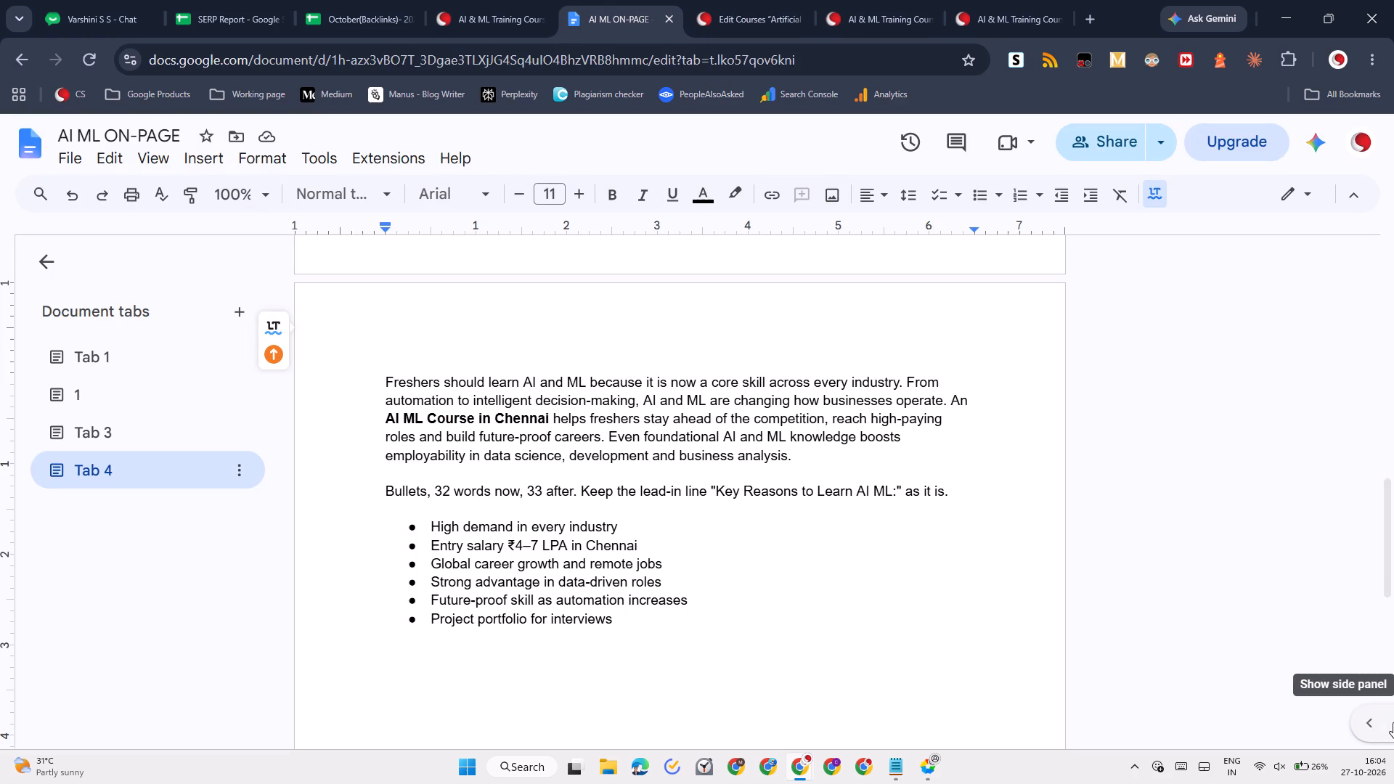
click(1393, 782)
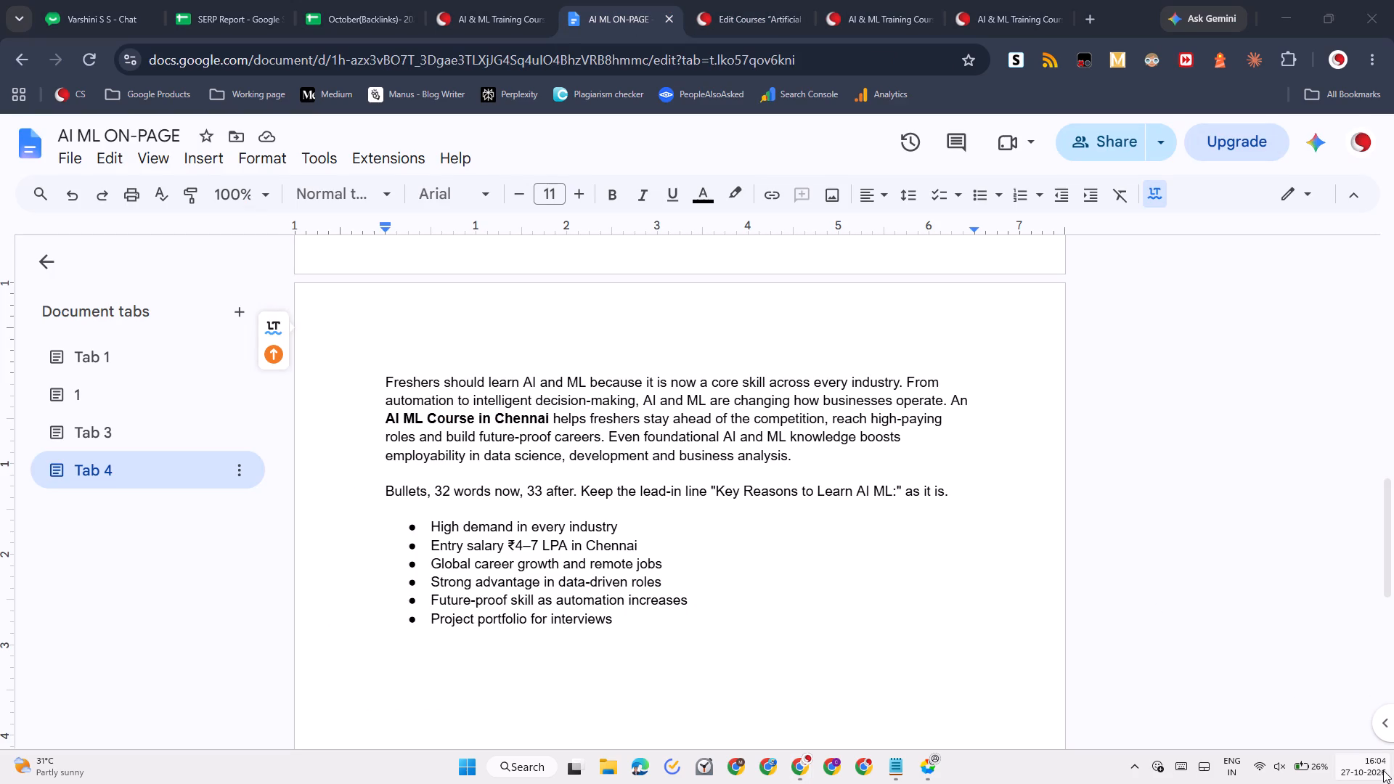
click(1383, 770)
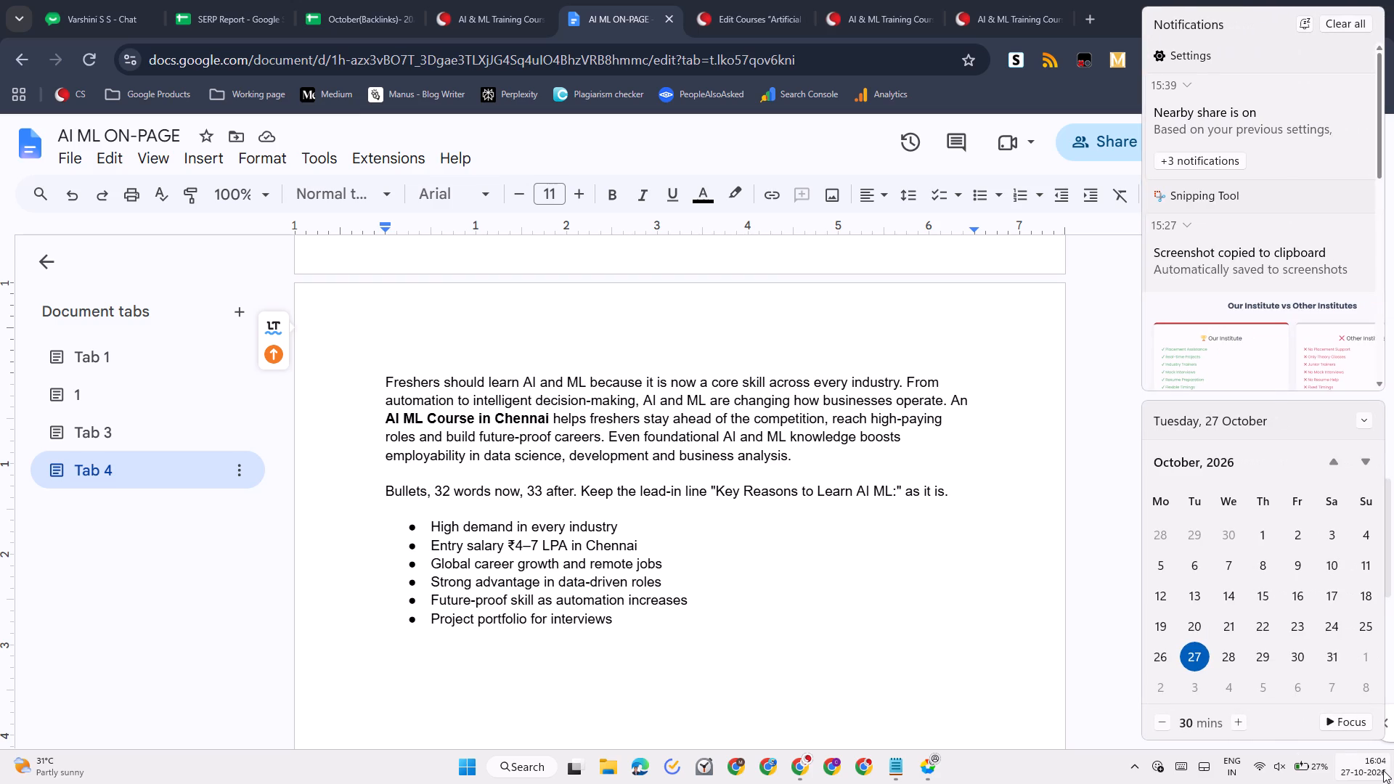
click(929, 536)
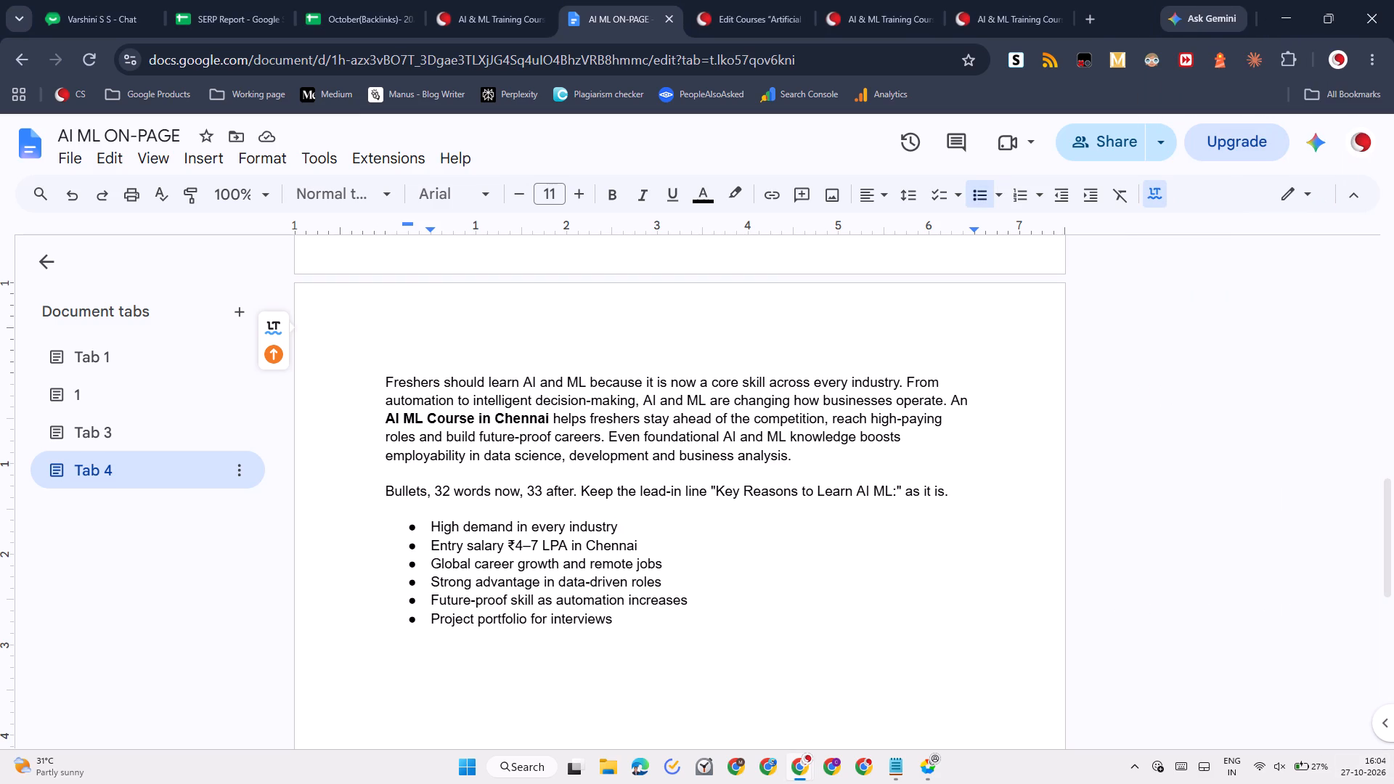
scroll(929, 536, up, 4)
scroll(929, 536, down, 3)
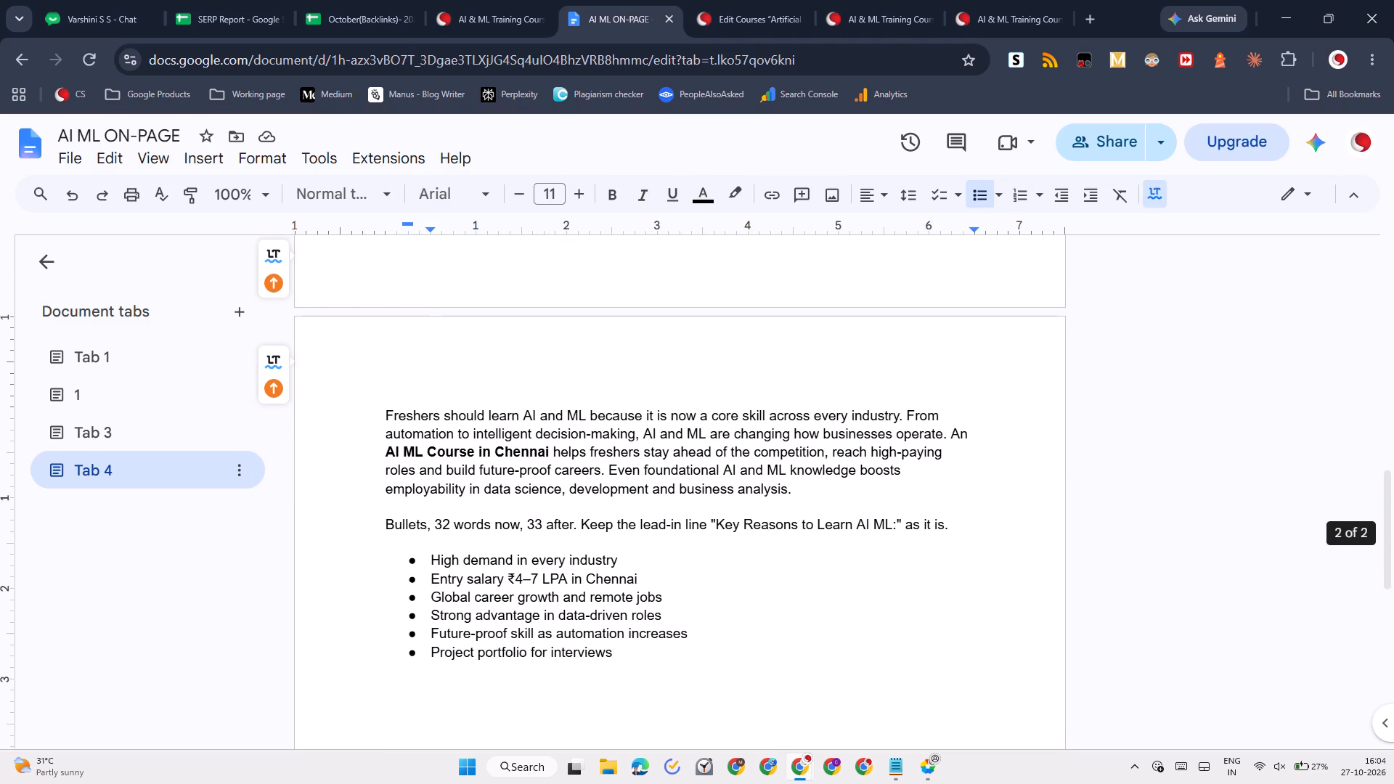
click(452, 0)
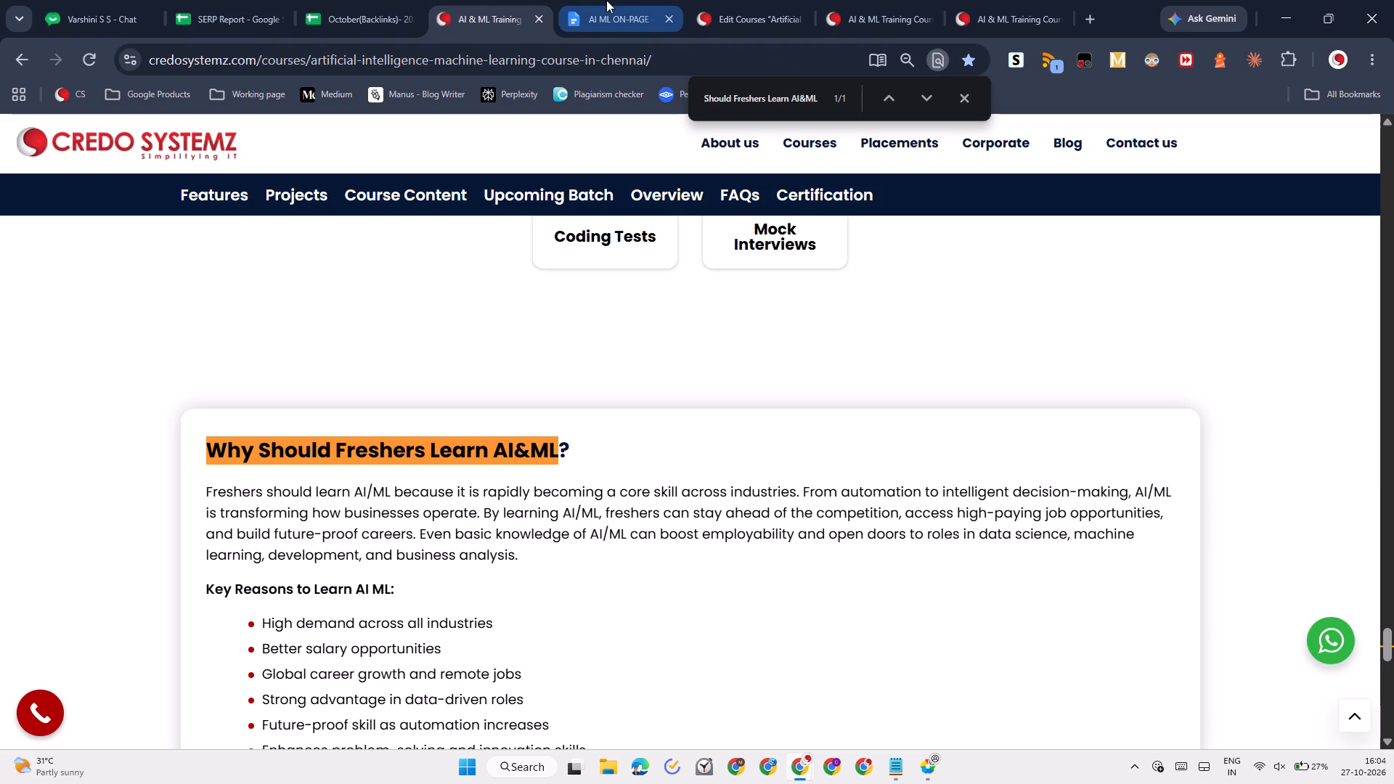
click(606, 0)
click(515, 0)
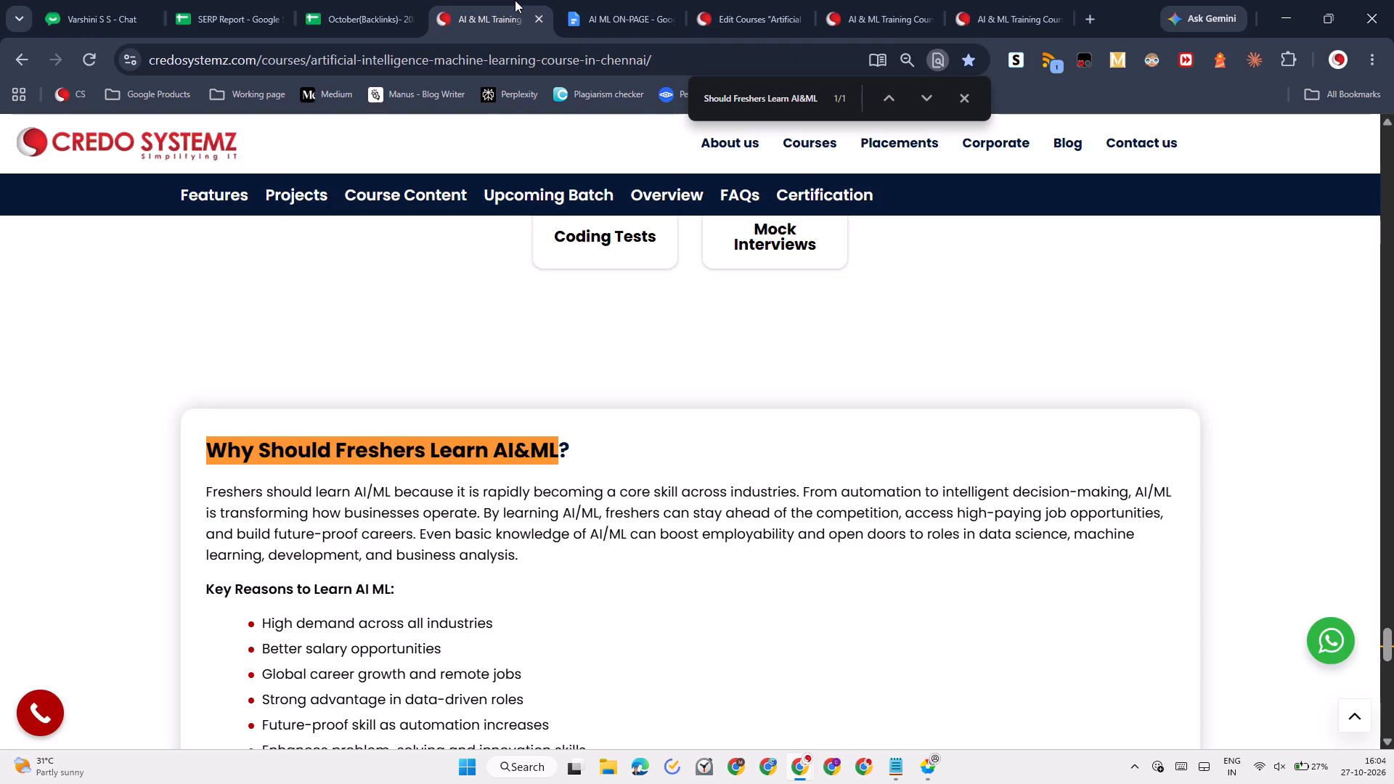
click(693, 0)
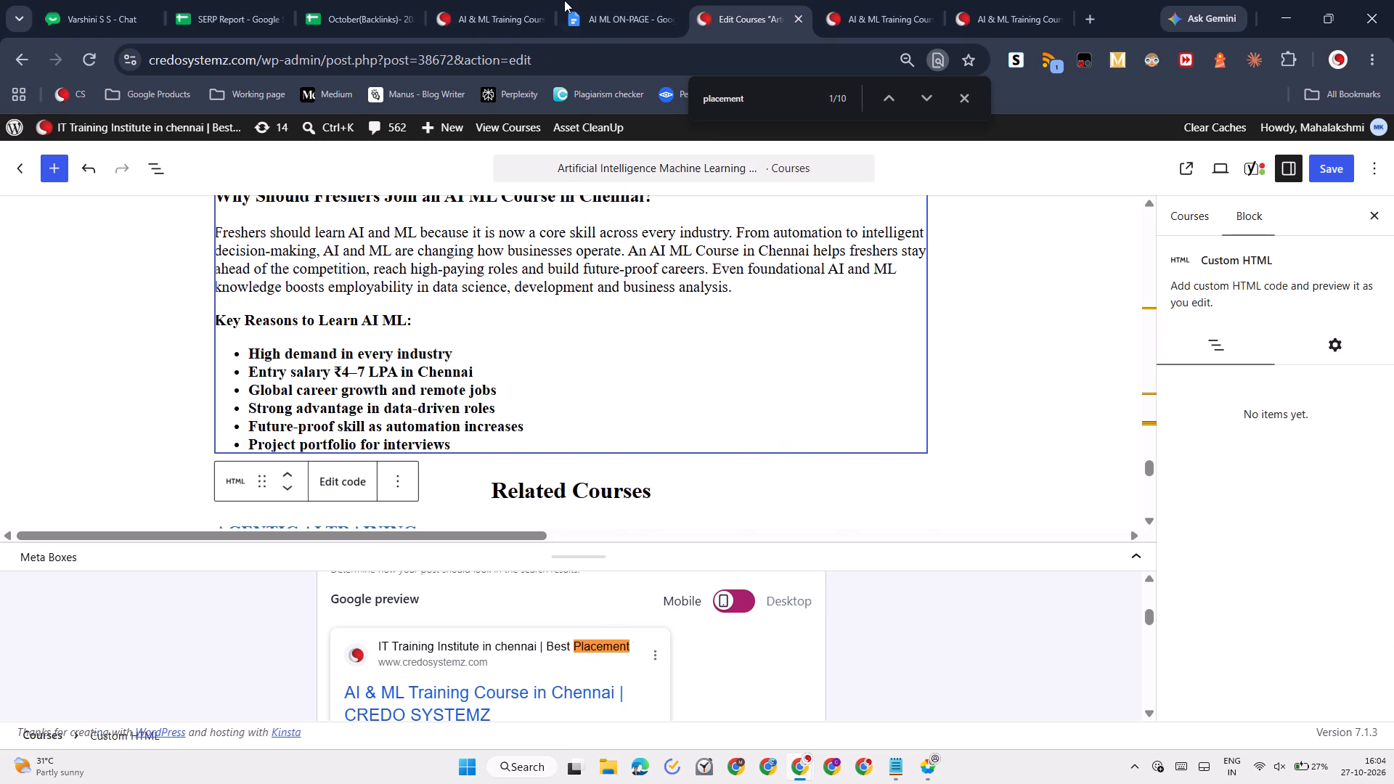
click(564, 0)
scroll(599, 420, down, 3)
scroll(599, 420, up, 4)
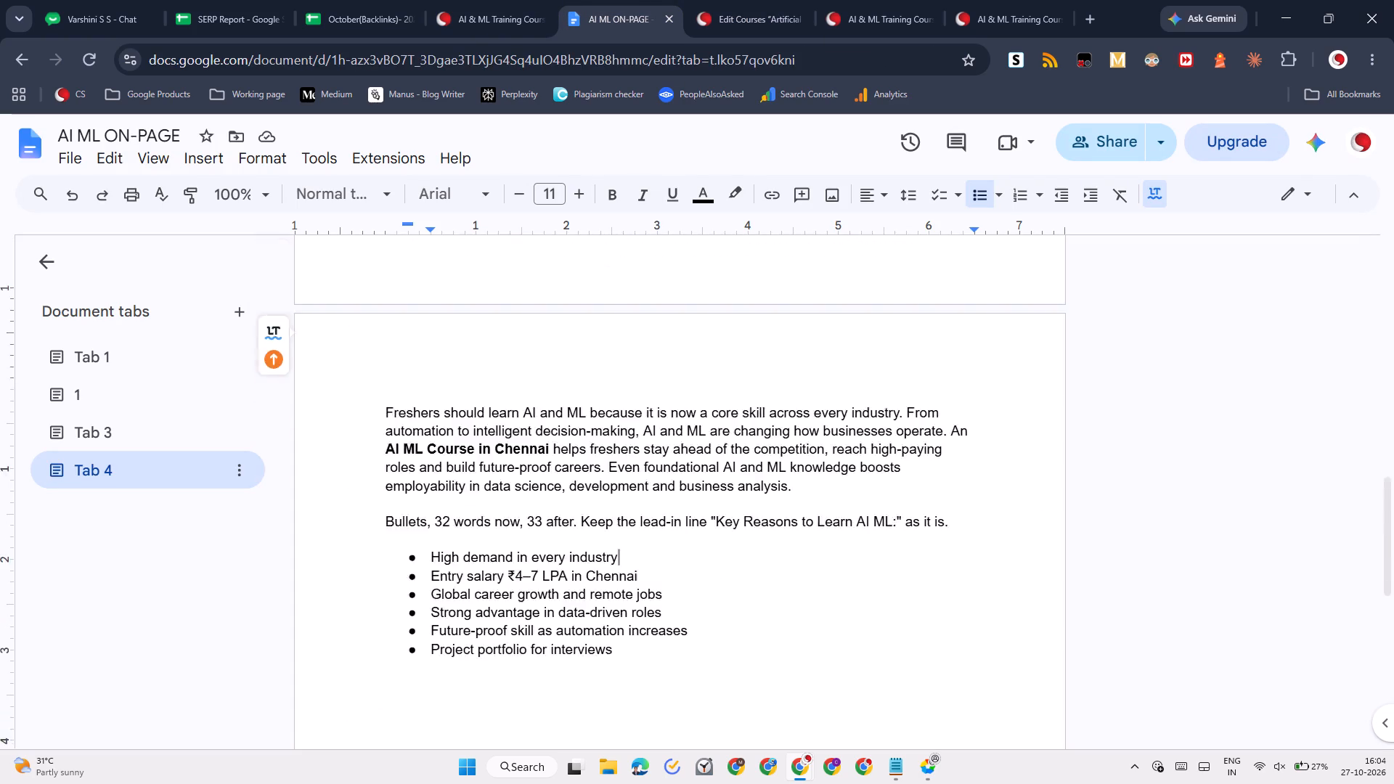
scroll(599, 420, up, 1)
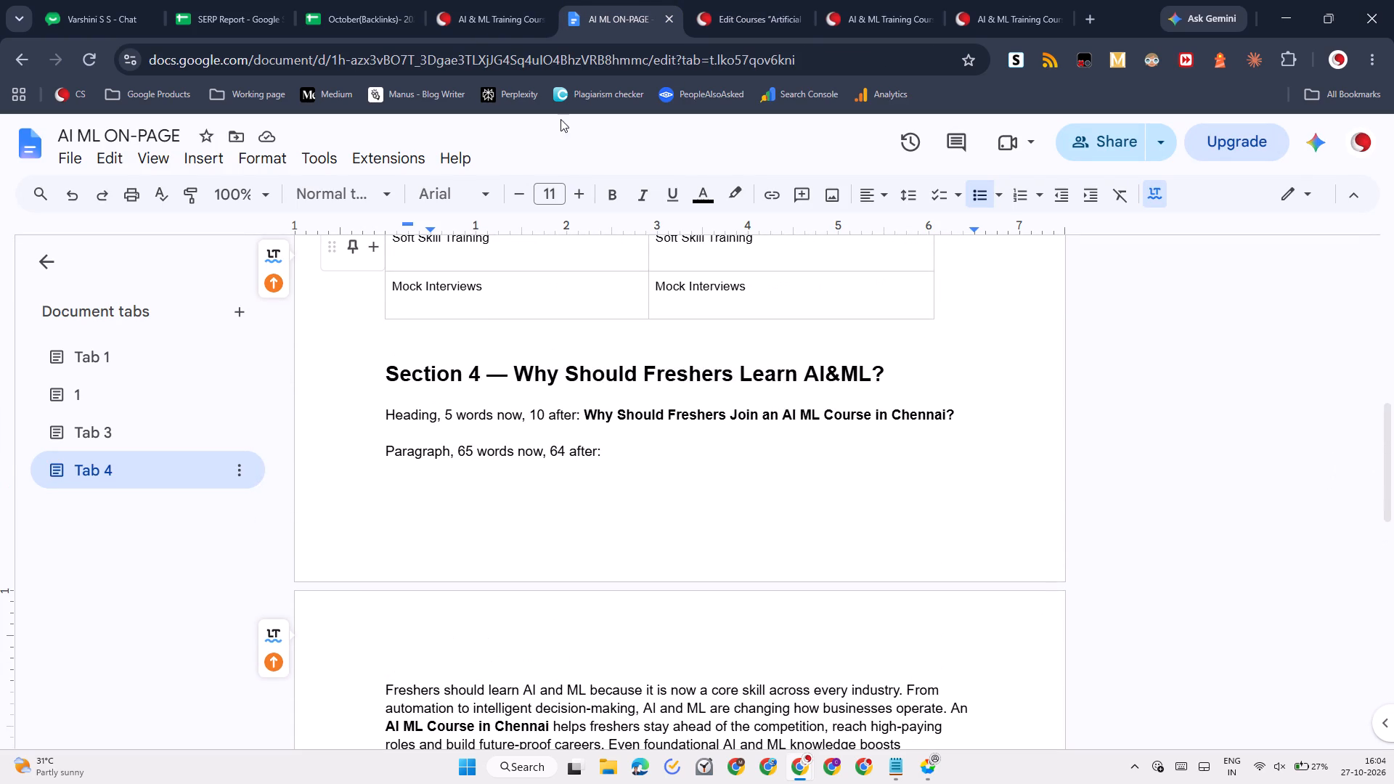
click(478, 0)
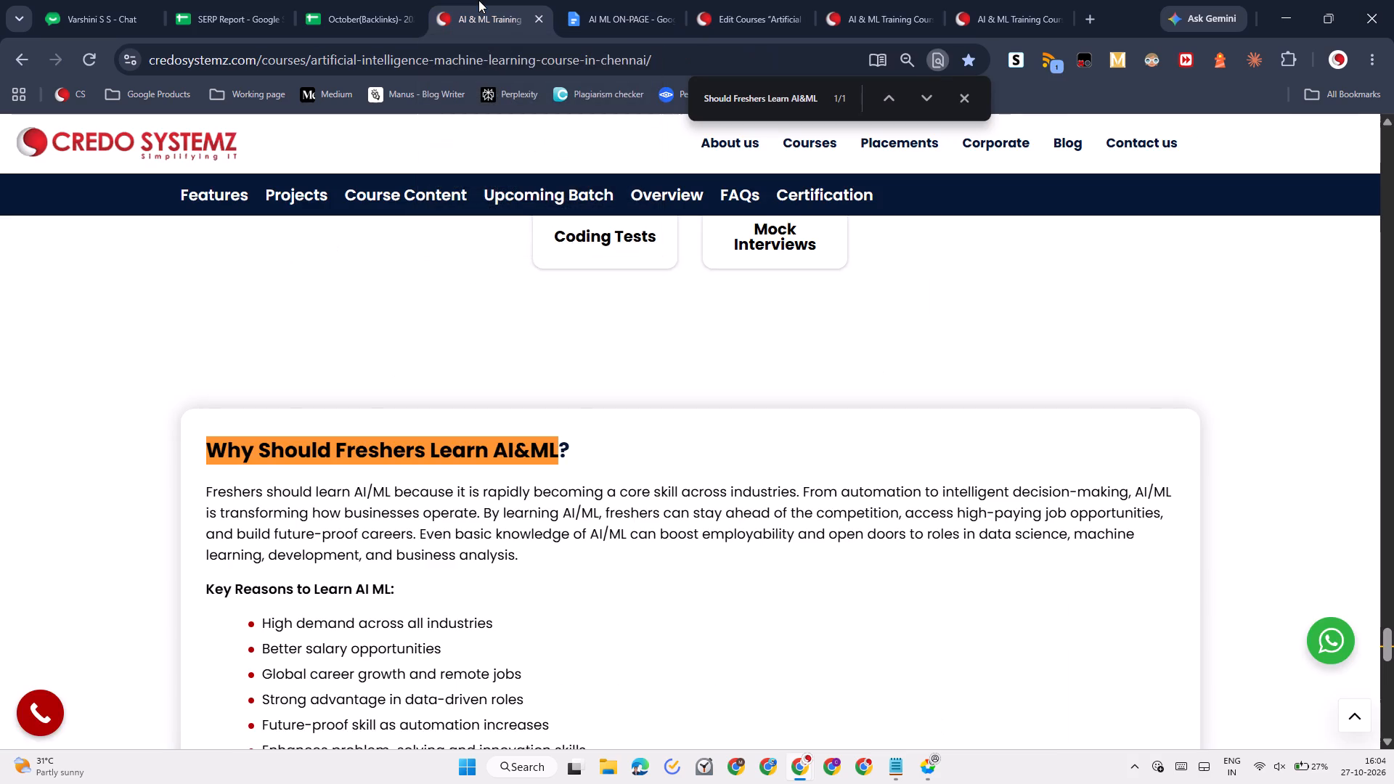
scroll(605, 365, down, 5)
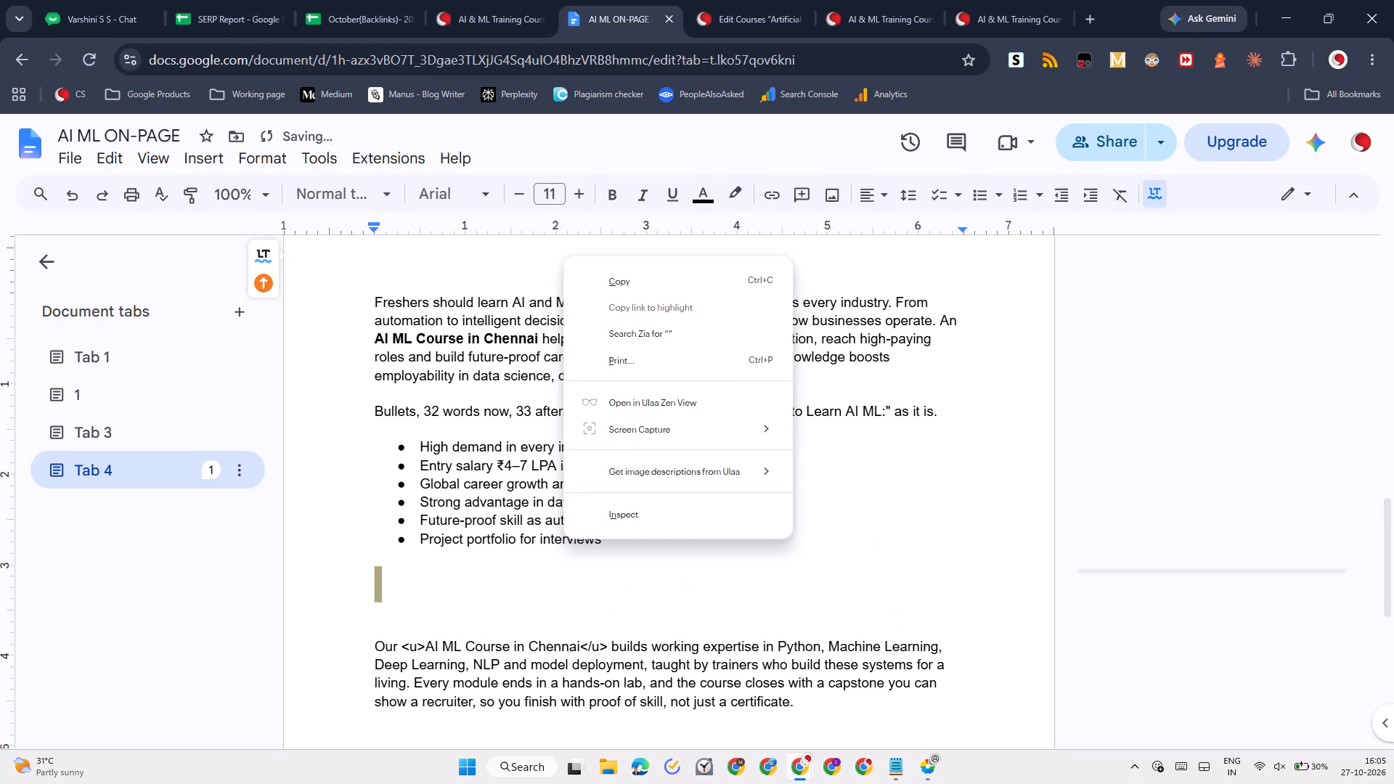
double_click(435, 581)
double_click(436, 597)
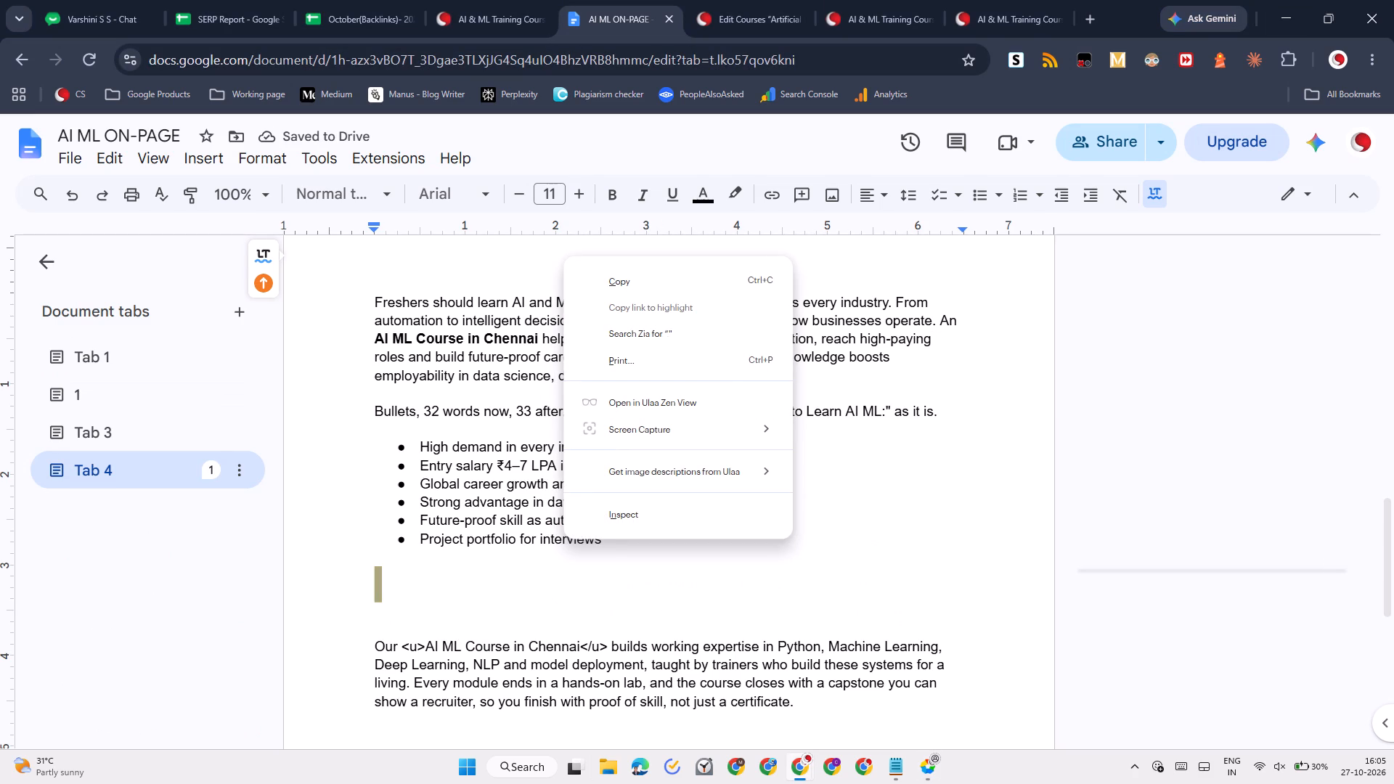
click(413, 652)
click(423, 616)
click(425, 599)
double_click(426, 597)
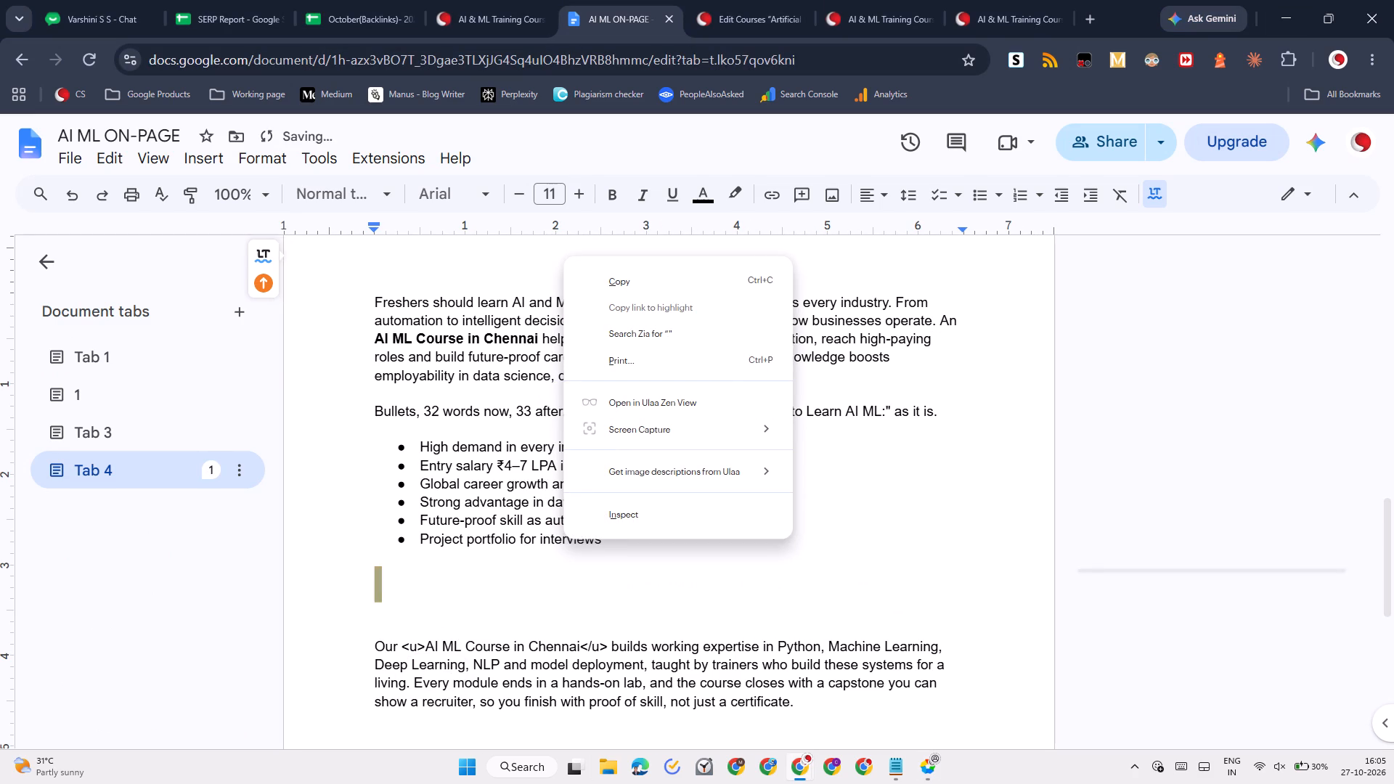
double_click(512, 589)
double_click(415, 589)
double_click(356, 589)
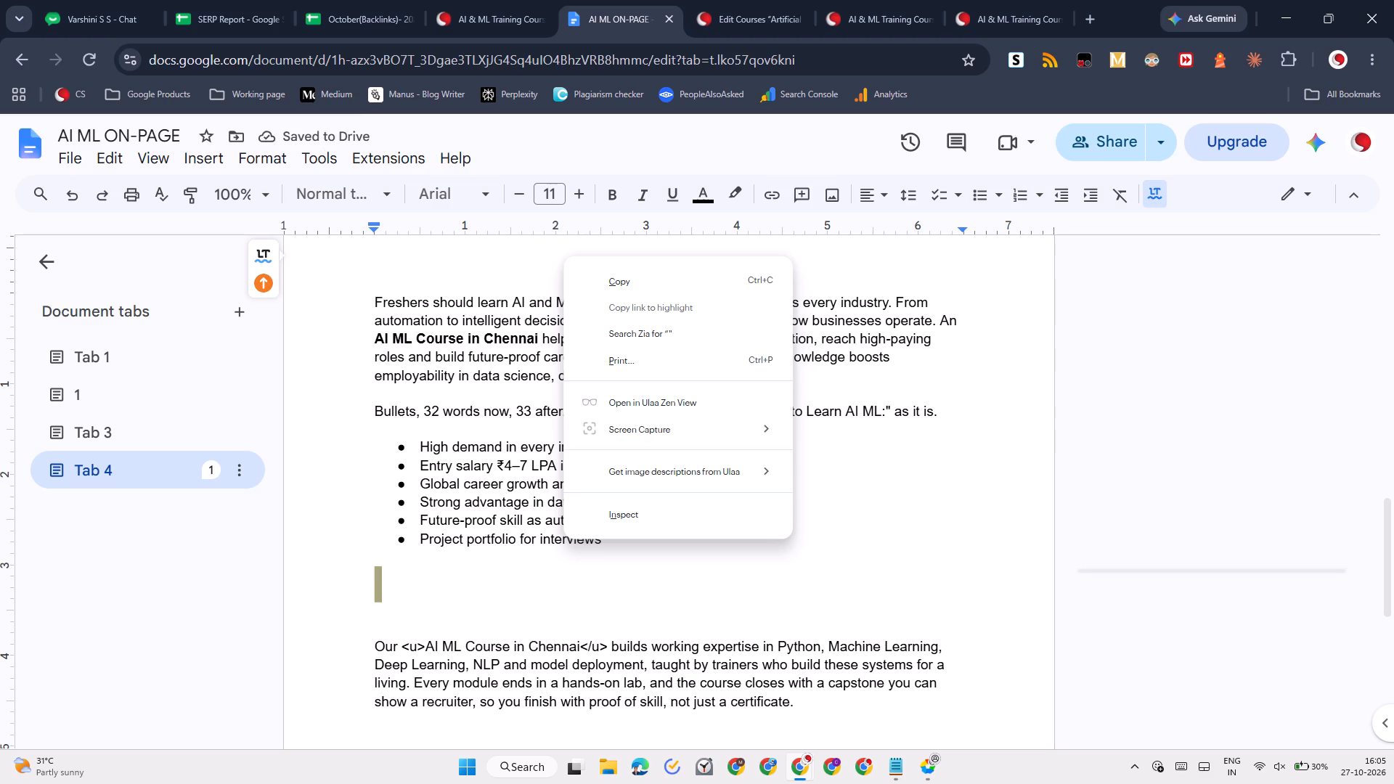
double_click(383, 583)
key(ctrl+v)
double_click(376, 606)
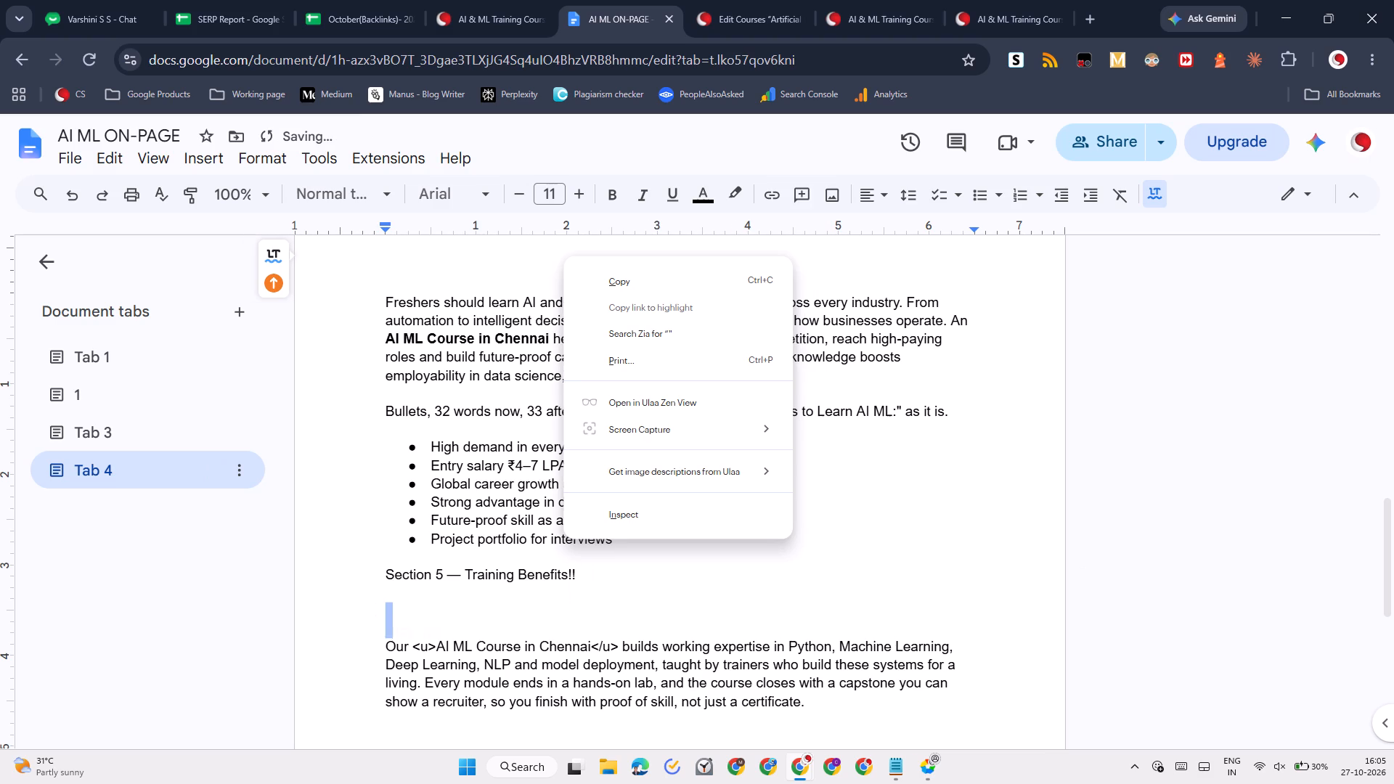
key(BackSpace)
double_click(451, 640)
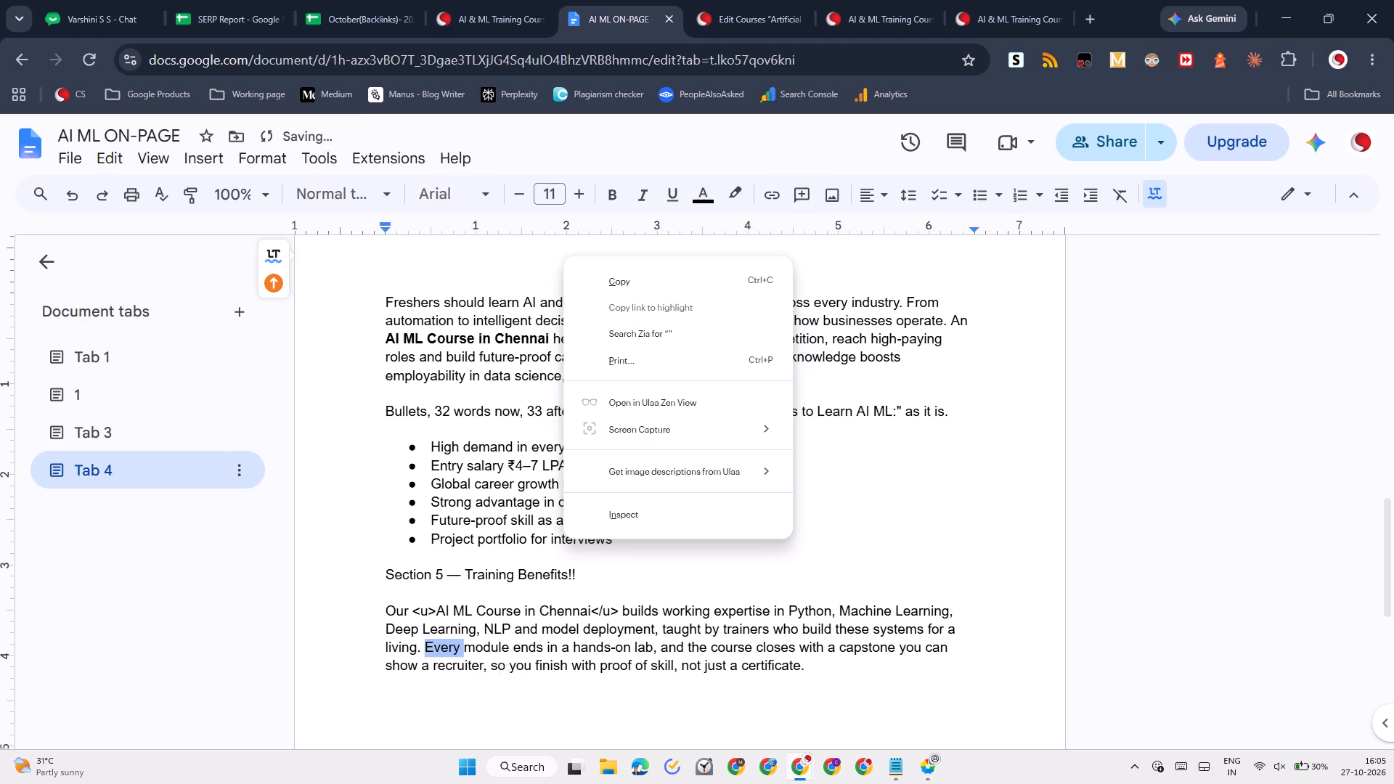
double_click(526, 615)
double_click(521, 604)
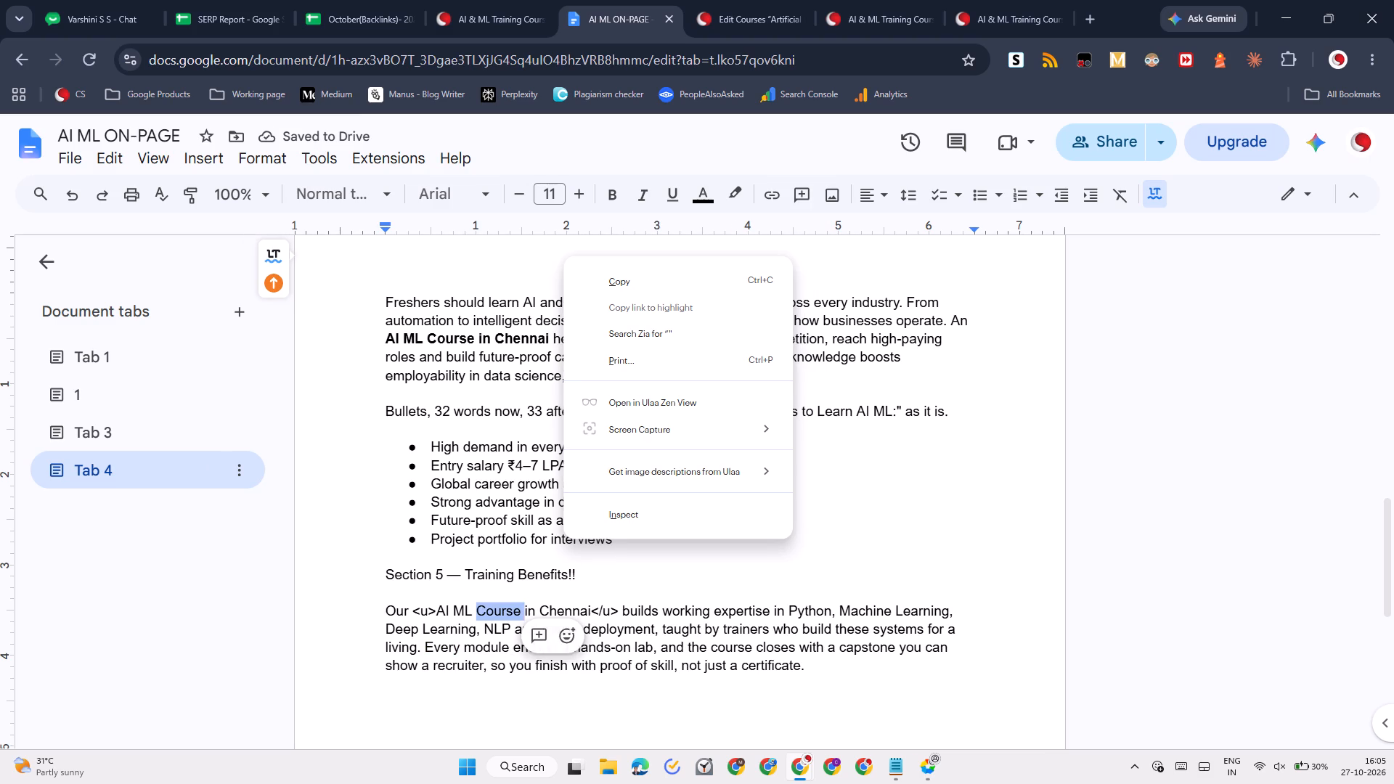
double_click(520, 579)
Switch to the course's WordPress edit page and select the Custom HTML block holding the Training Benefits section.
double_click(460, 0)
double_click(825, 0)
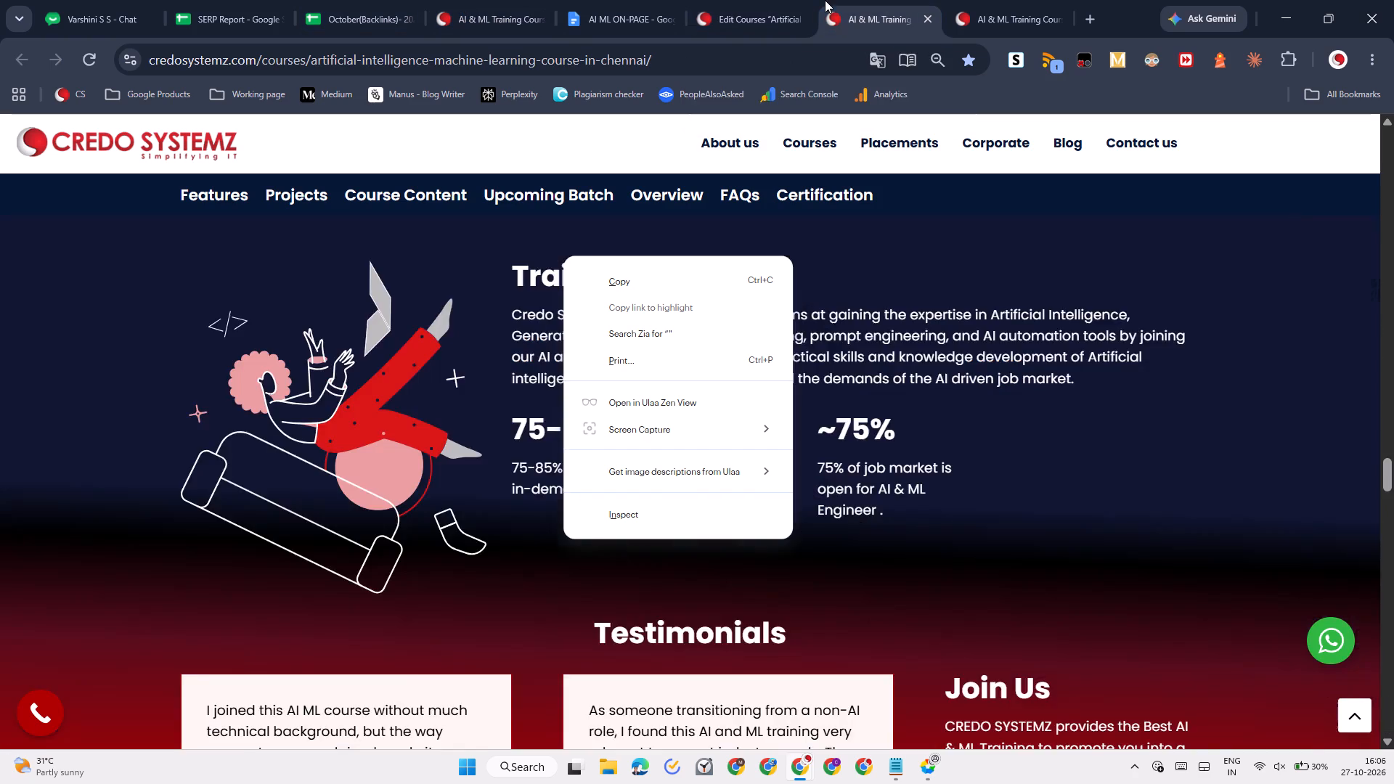
double_click(765, 0)
scroll(461, 399, up, 1)
scroll(461, 399, down, 1)
scroll(461, 399, up, 2)
scroll(461, 399, down, 1)
scroll(461, 399, up, 3)
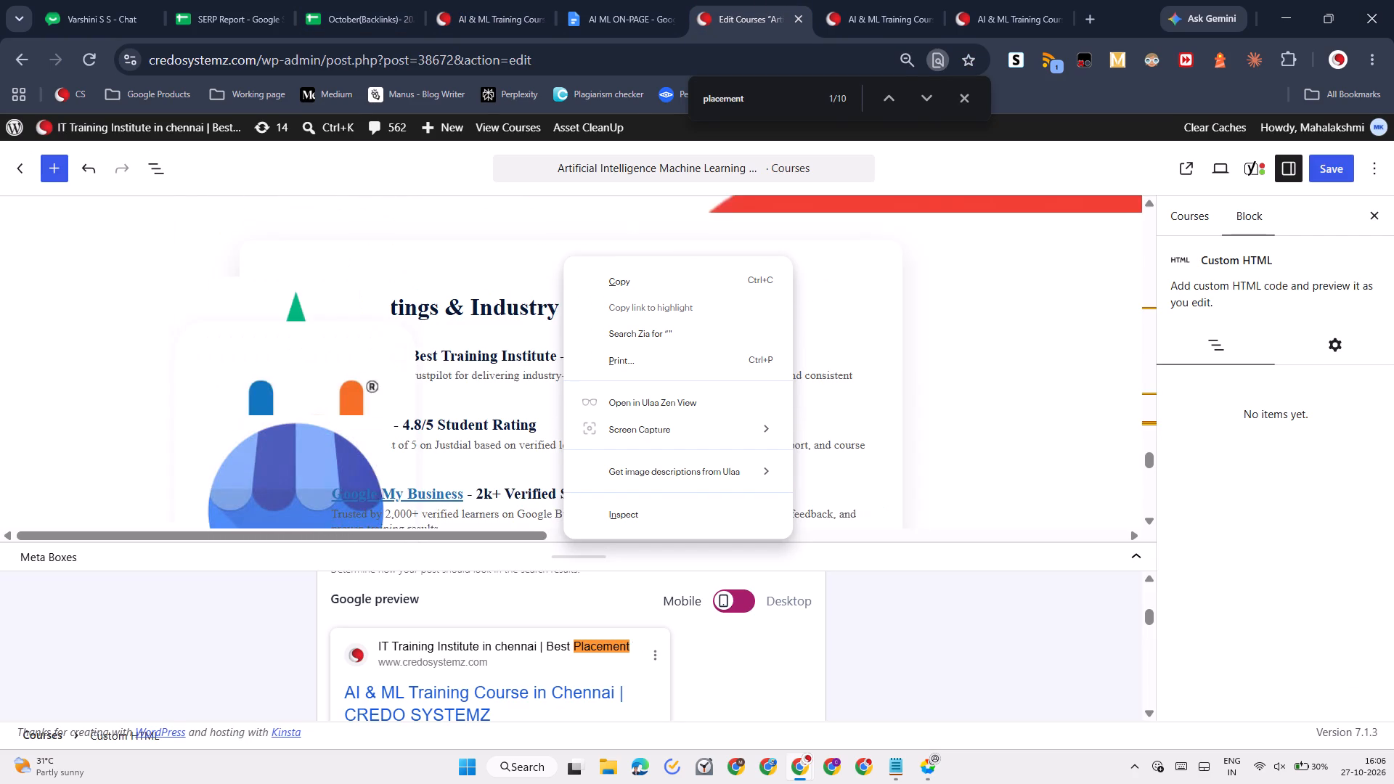
scroll(461, 399, down, 2)
scroll(461, 399, up, 1)
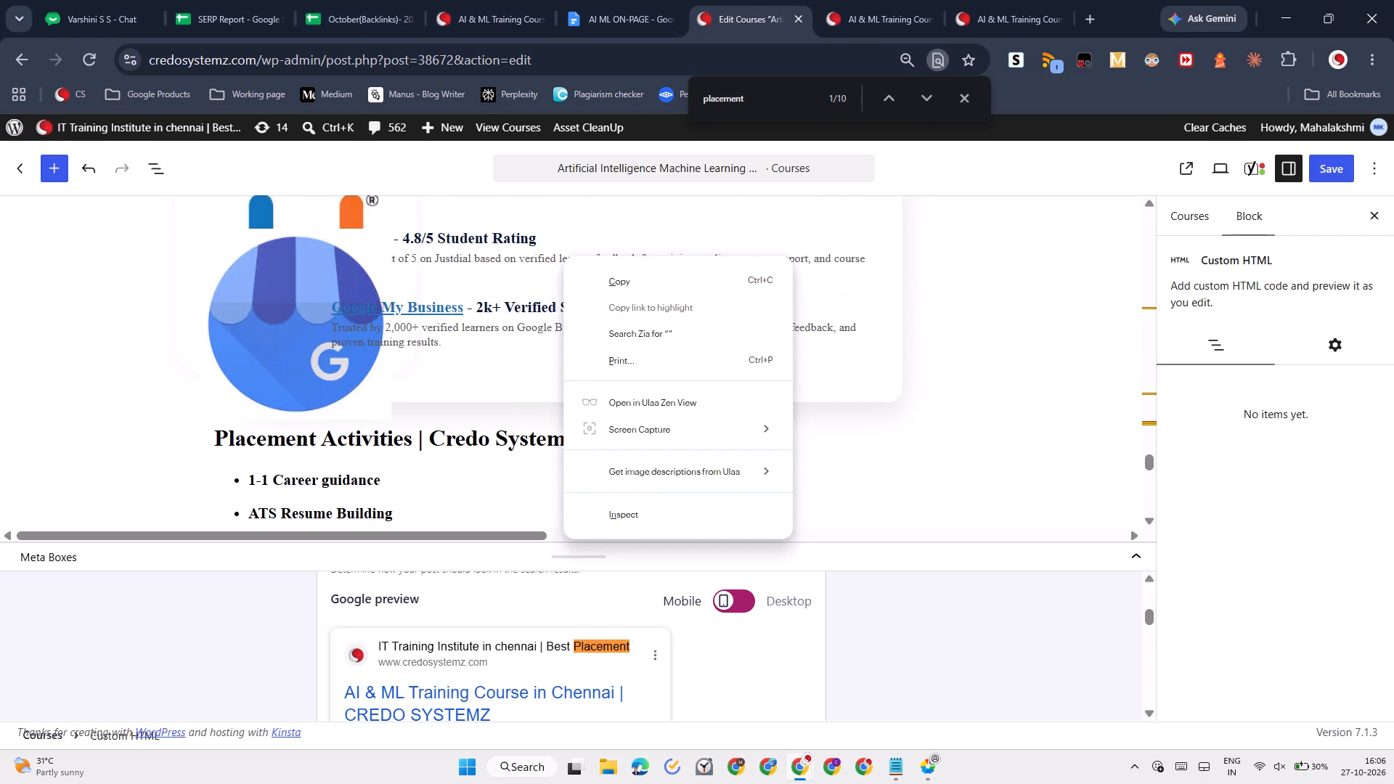
scroll(461, 399, up, 2)
scroll(461, 399, down, 1)
scroll(461, 399, up, 8)
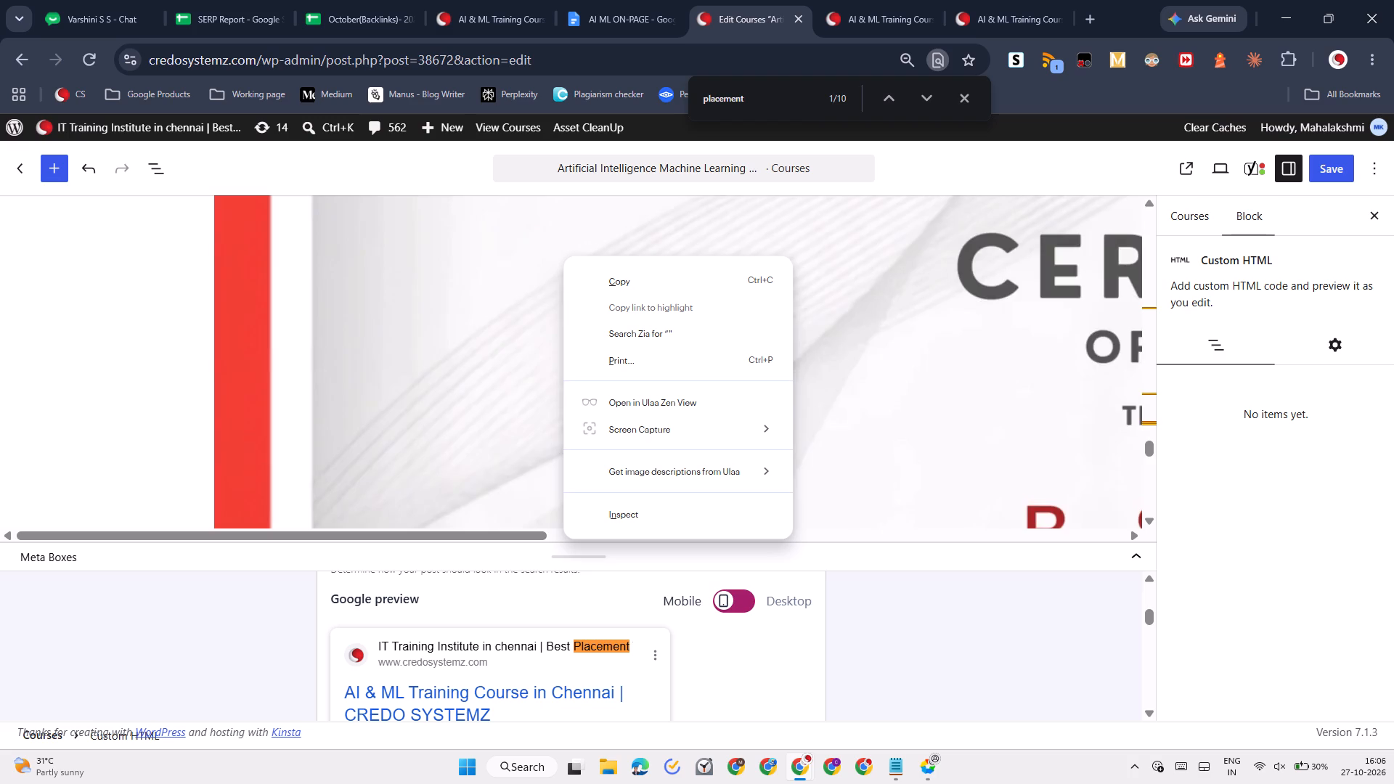
scroll(461, 399, up, 10)
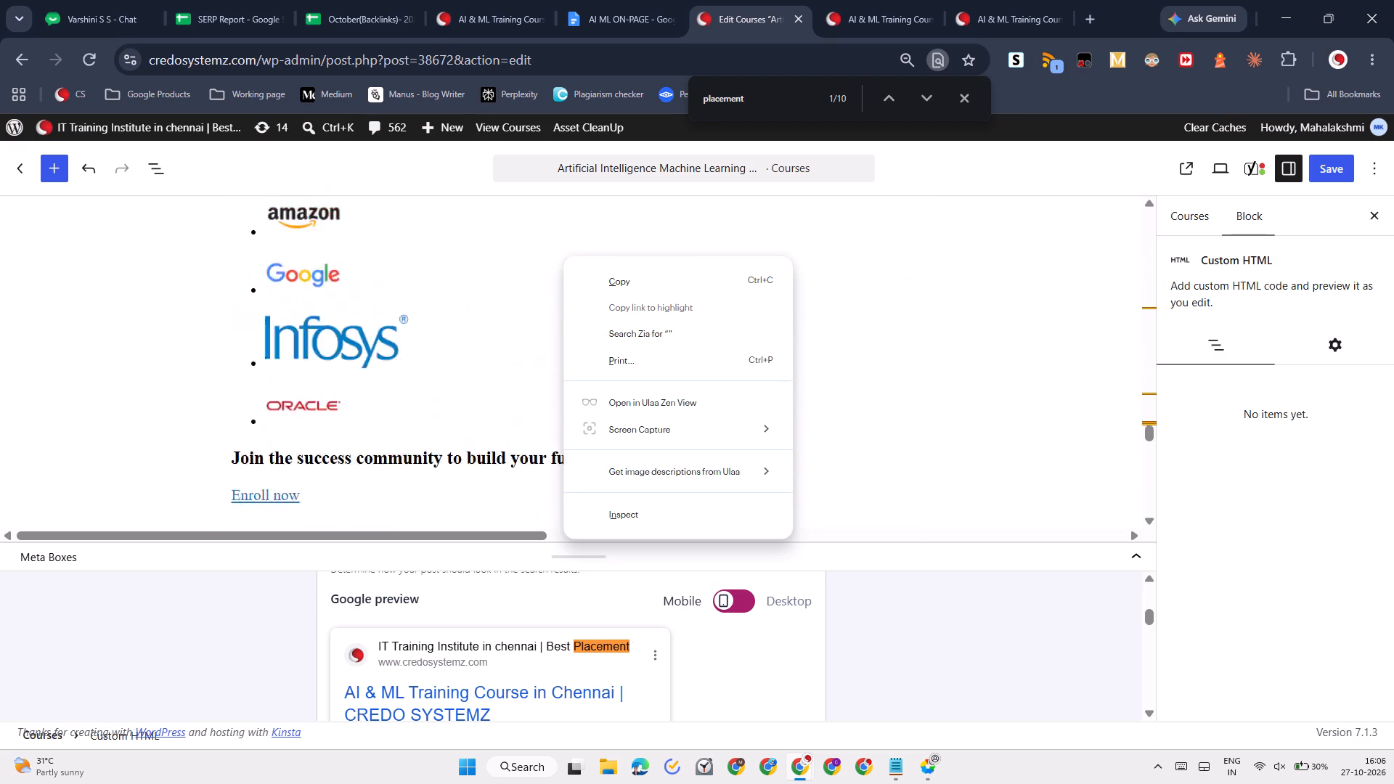
scroll(461, 399, up, 8)
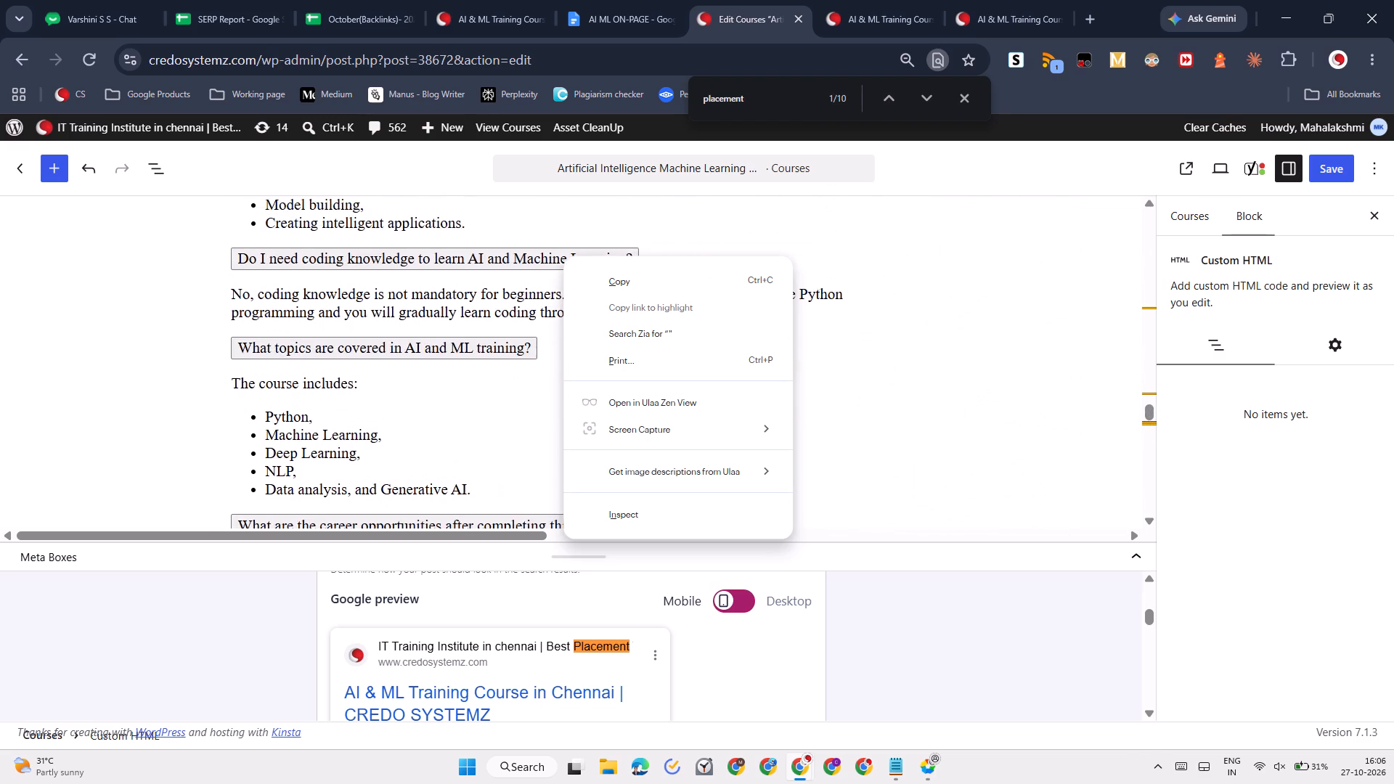
scroll(461, 399, up, 6)
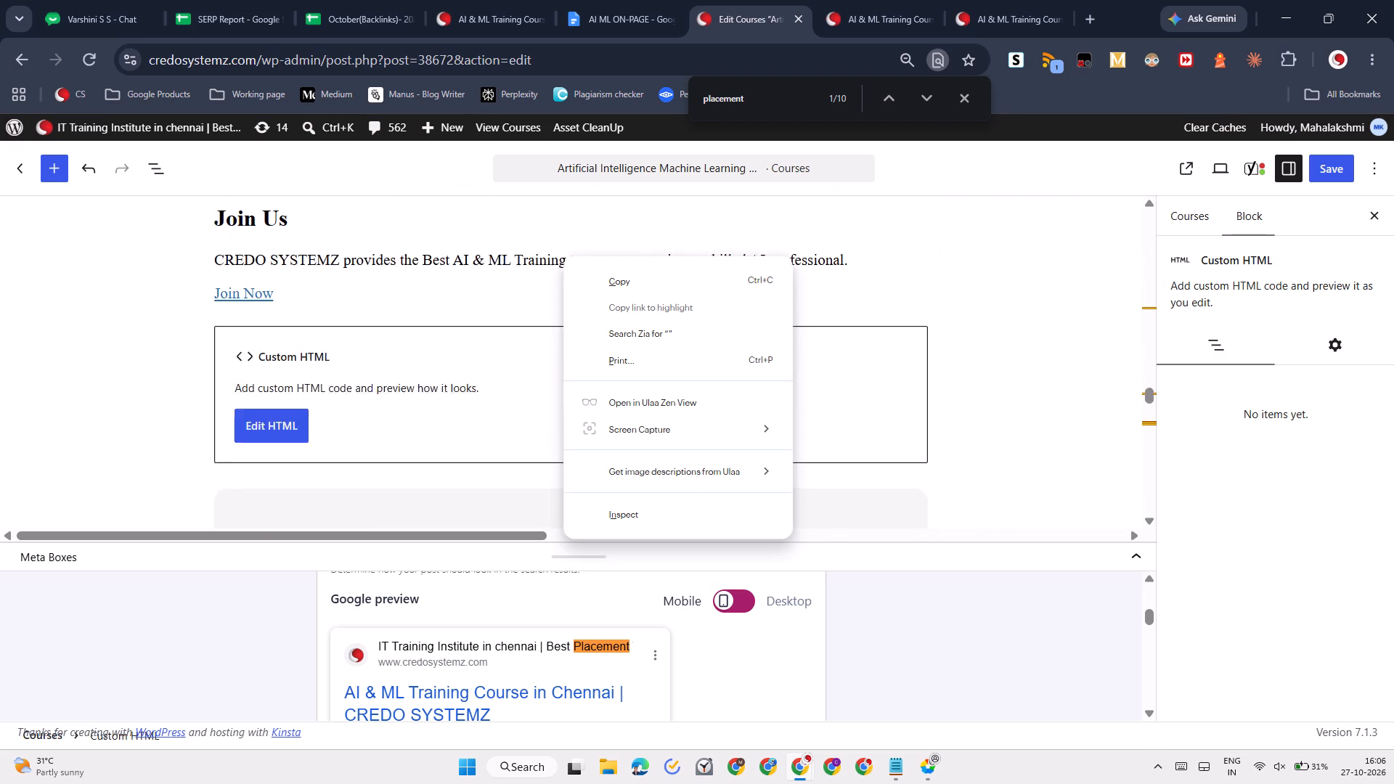
scroll(461, 399, up, 5)
scroll(461, 399, down, 3)
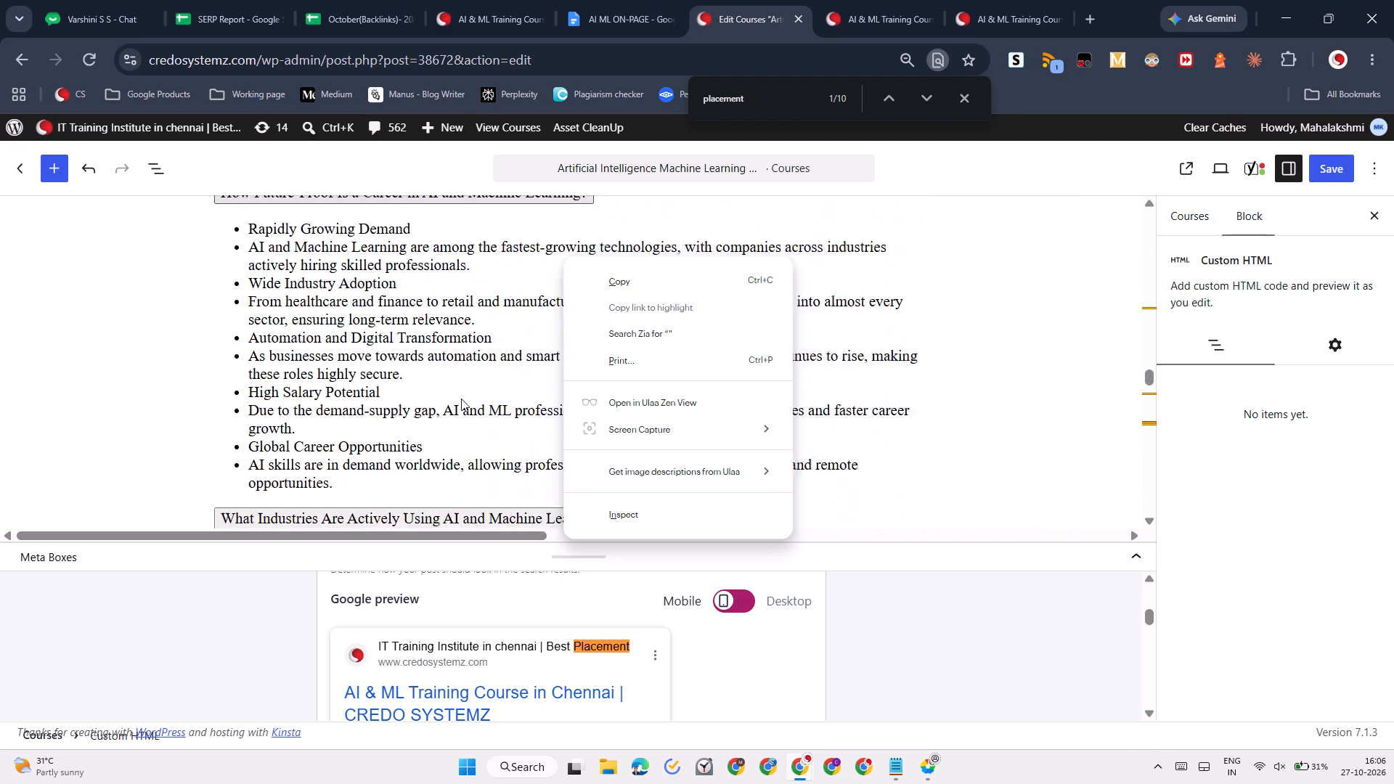
scroll(461, 399, down, 2)
click(416, 411)
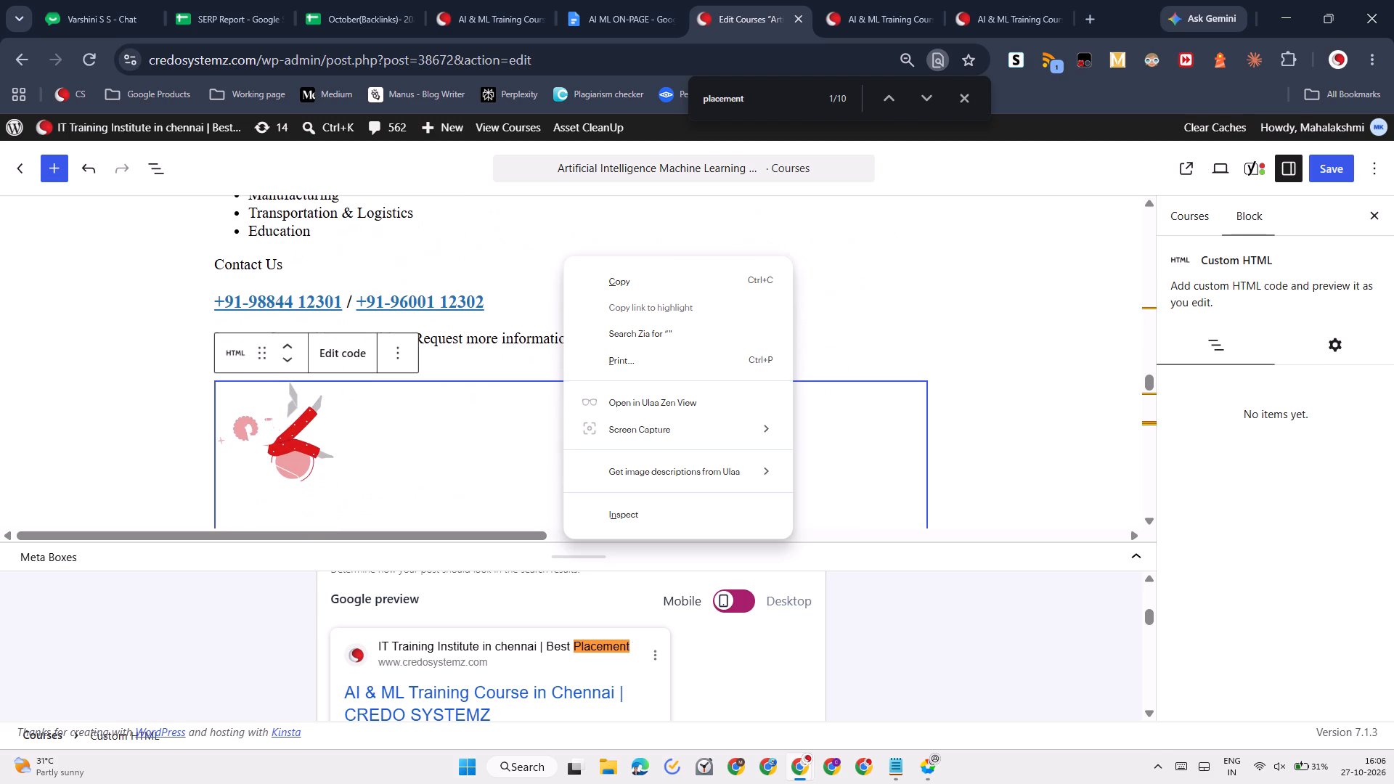
scroll(416, 411, down, 1)
scroll(416, 411, up, 1)
View the HTML code of the Training Benefits block, then close it without changing anything.
click(331, 223)
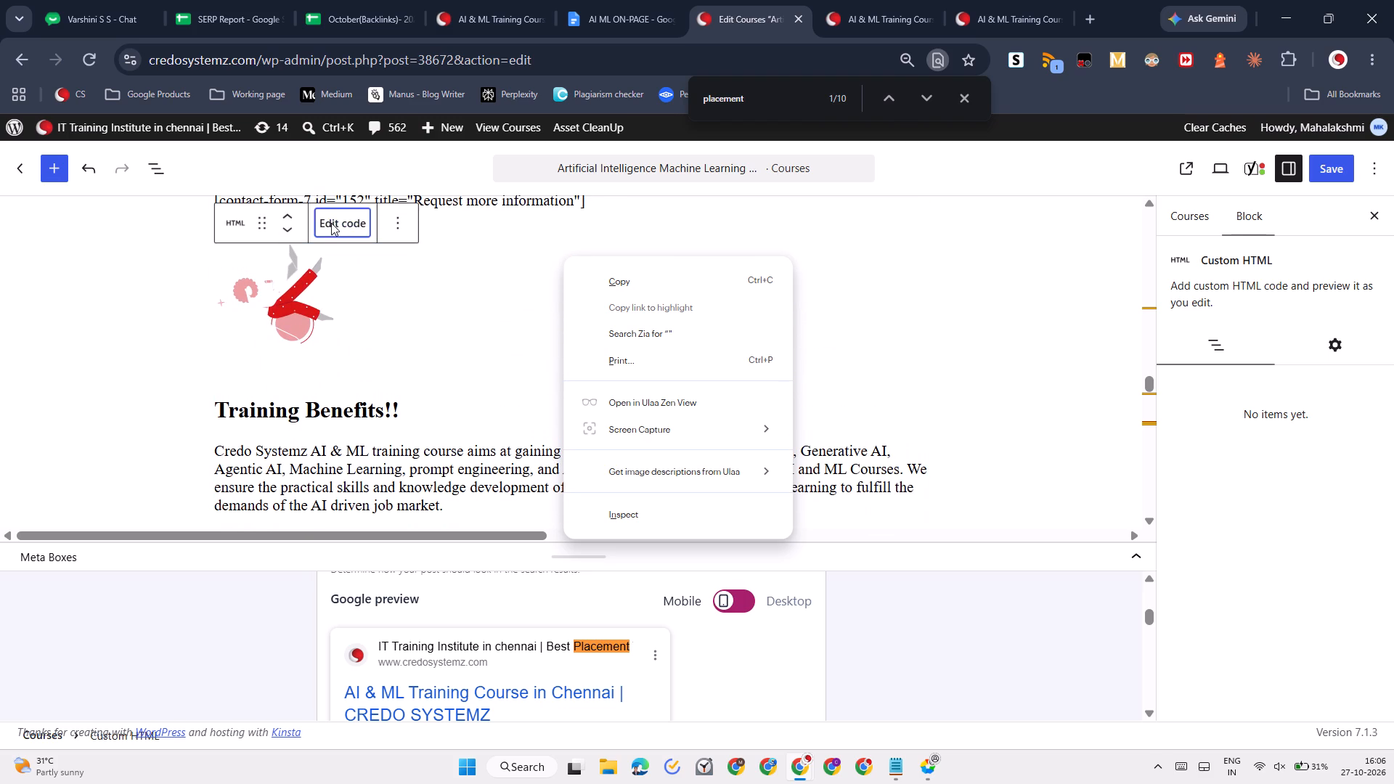
click(491, 384)
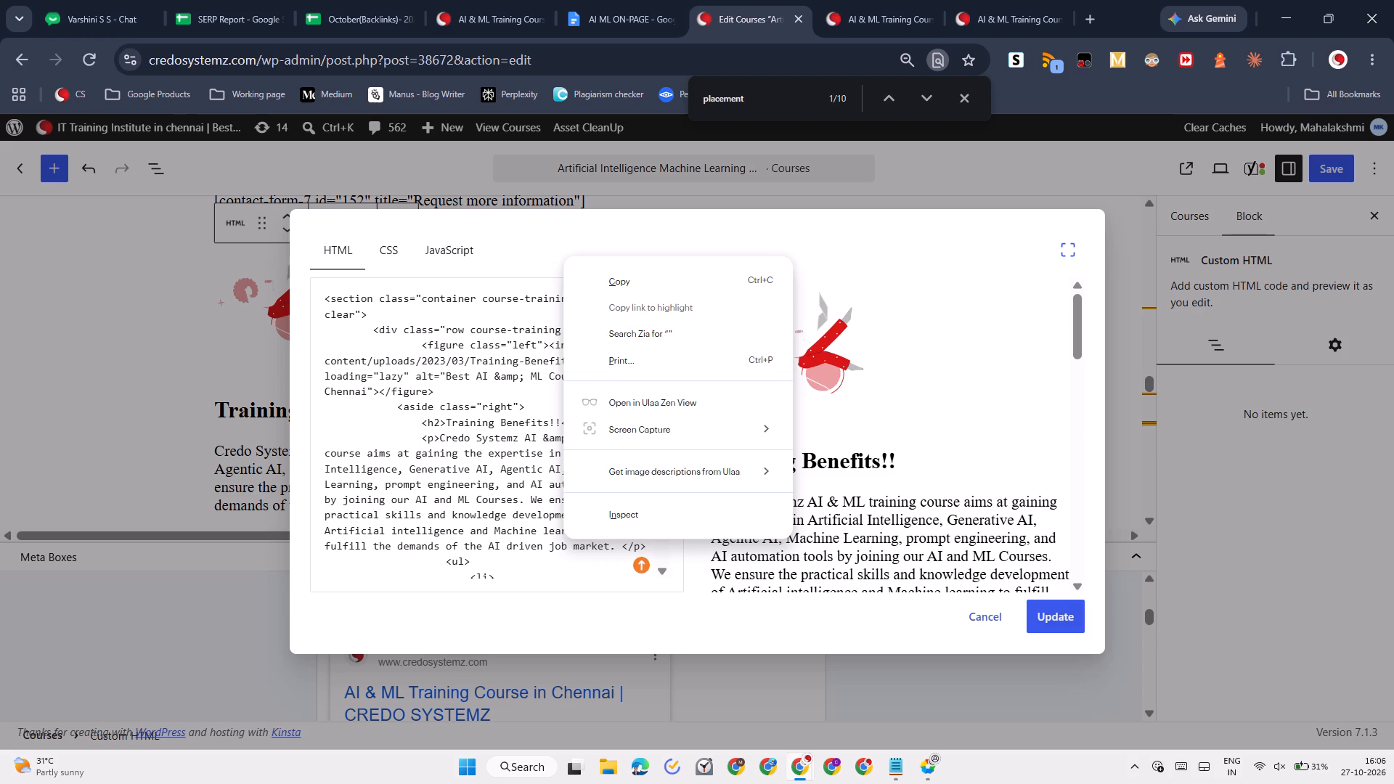
click(508, 421)
click(987, 621)
click(953, 550)
click(890, 475)
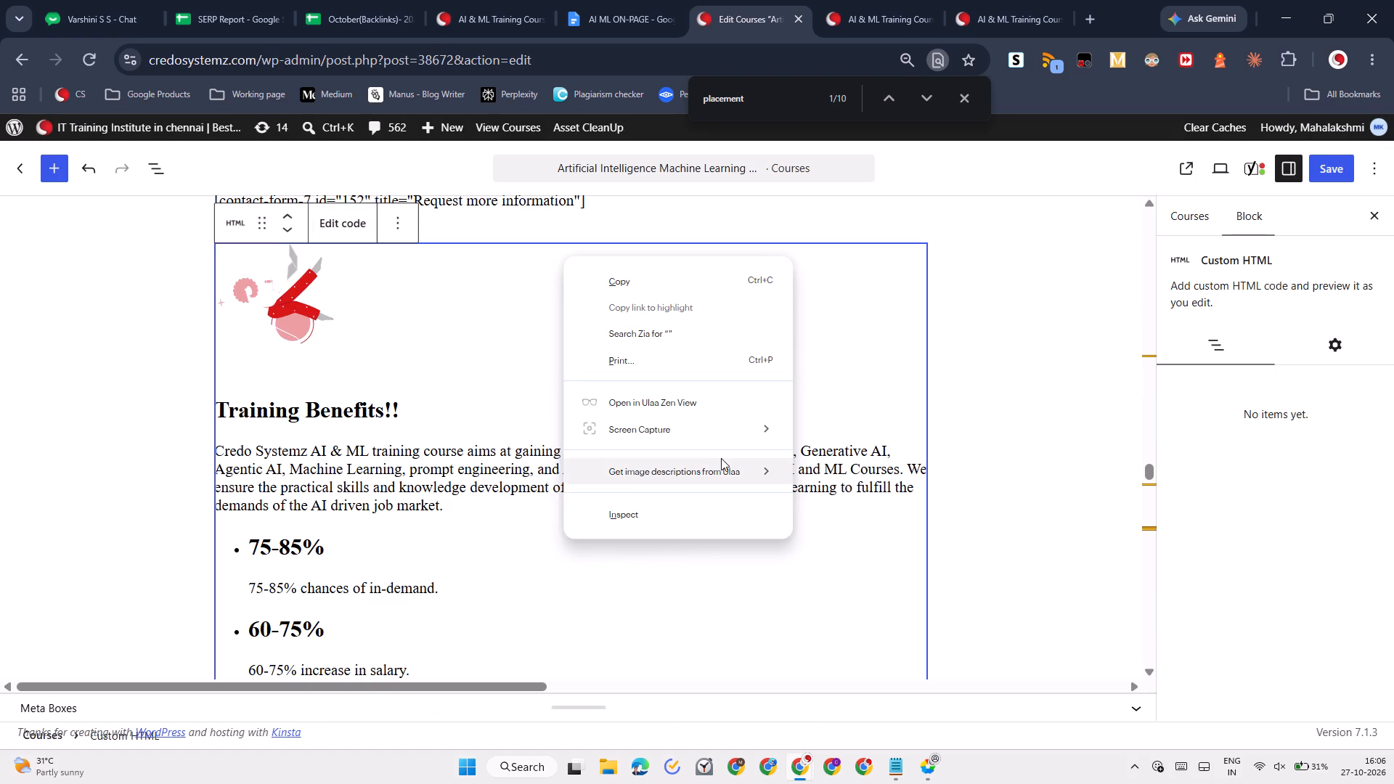
double_click(693, 274)
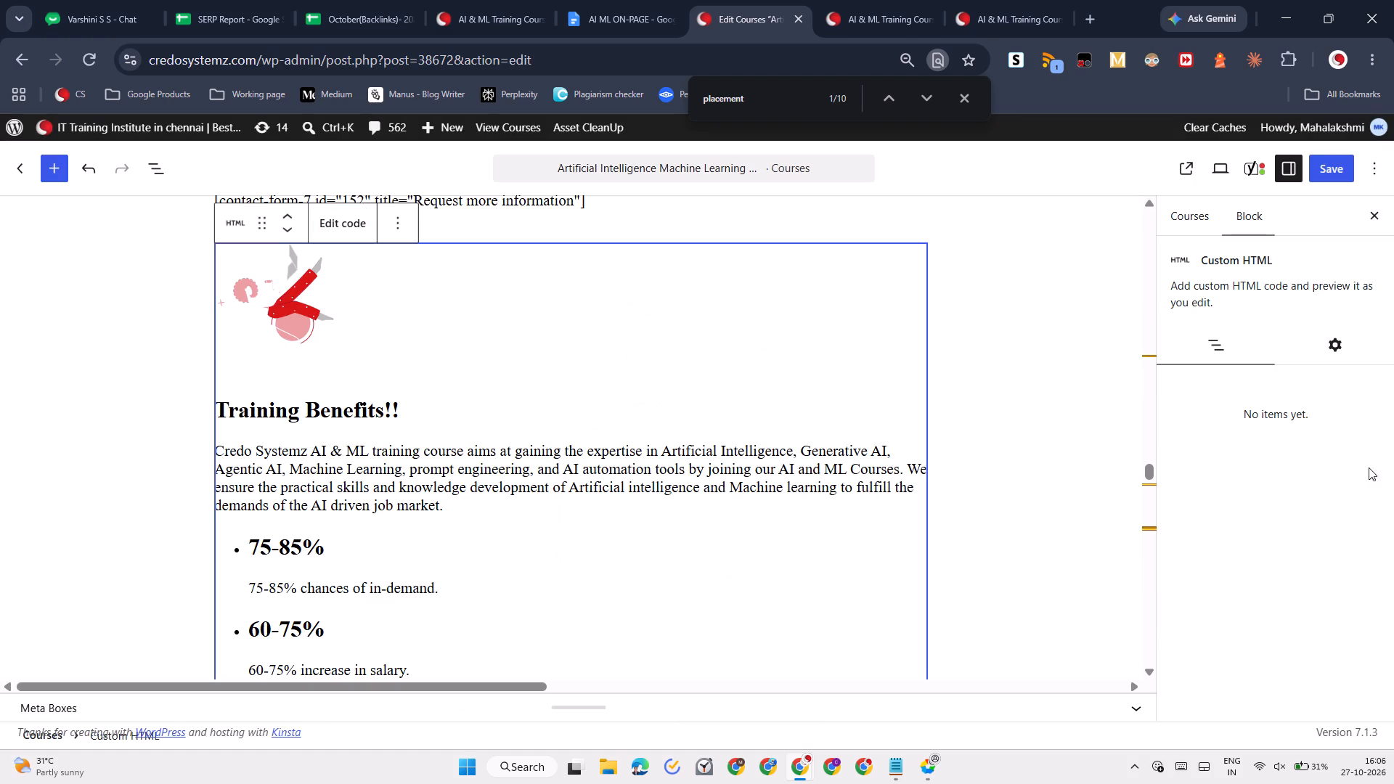
In Tab 4 of the AI ML ON-PAGE document, copy the paragraph beginning "Our <u>AI ML Course in Chennai</u>".
double_click(608, 0)
click(464, 642)
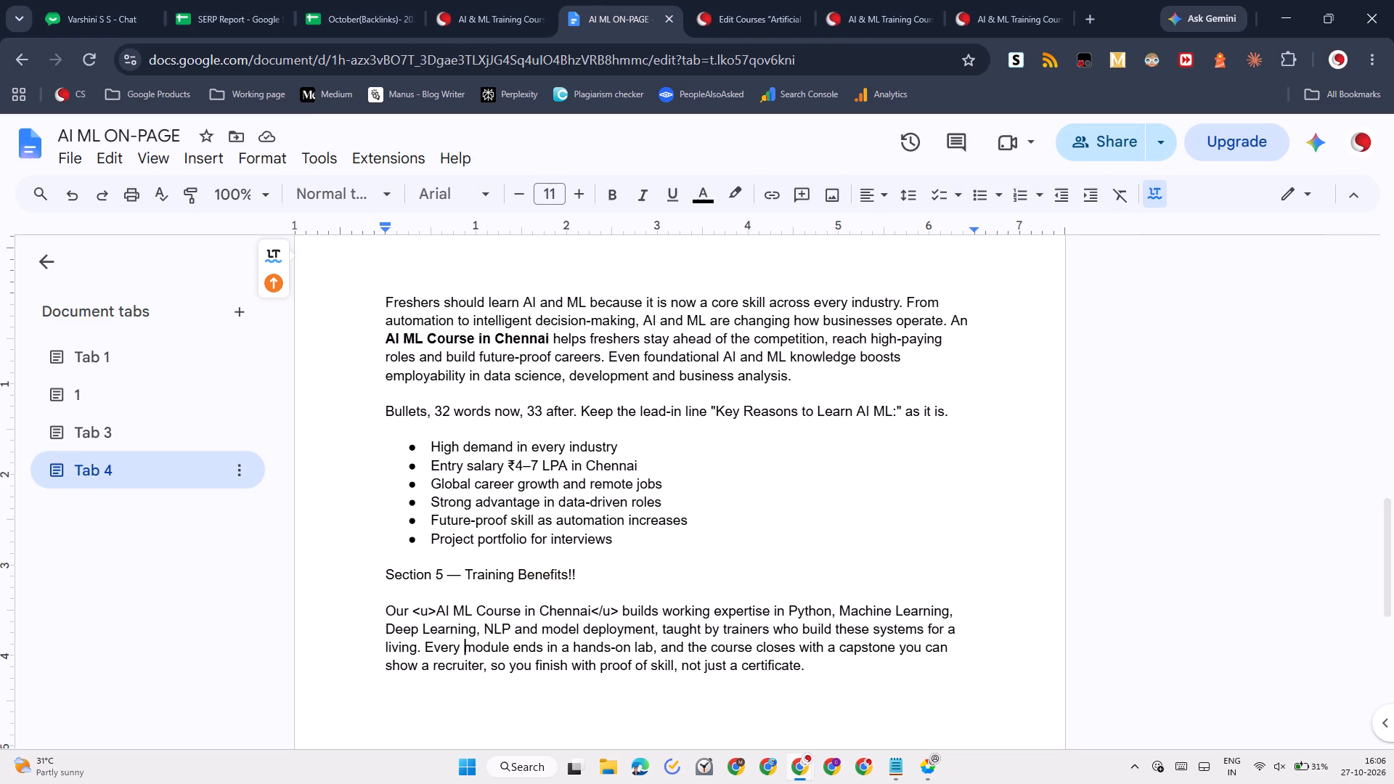
triple_click(374, 615)
triple_click(374, 614)
click(374, 614)
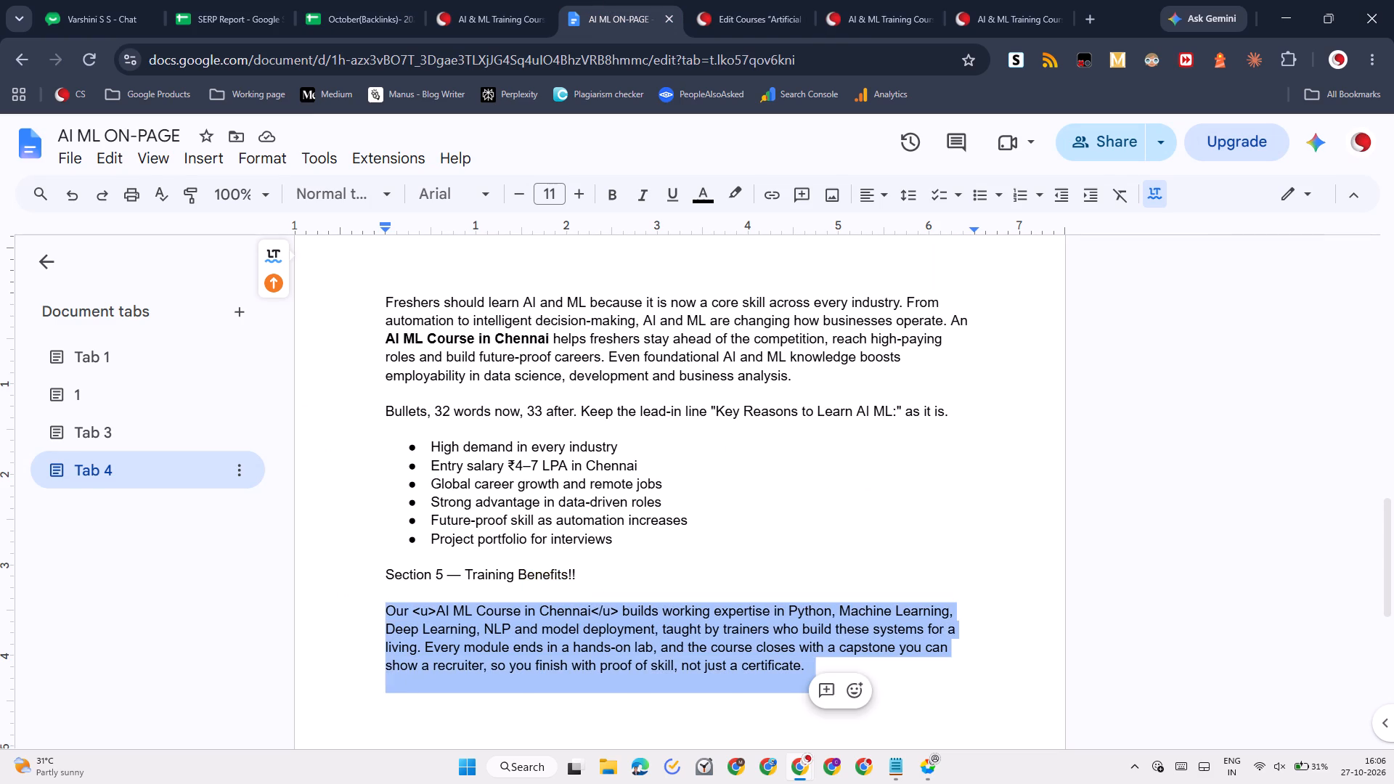
key(ctrl+c)
Open the Training Benefits block's HTML code in the WordPress edit page and locate the paragraph beginning "Credo Systemz AI &amp; ML training course".
double_click(474, 0)
click(743, 0)
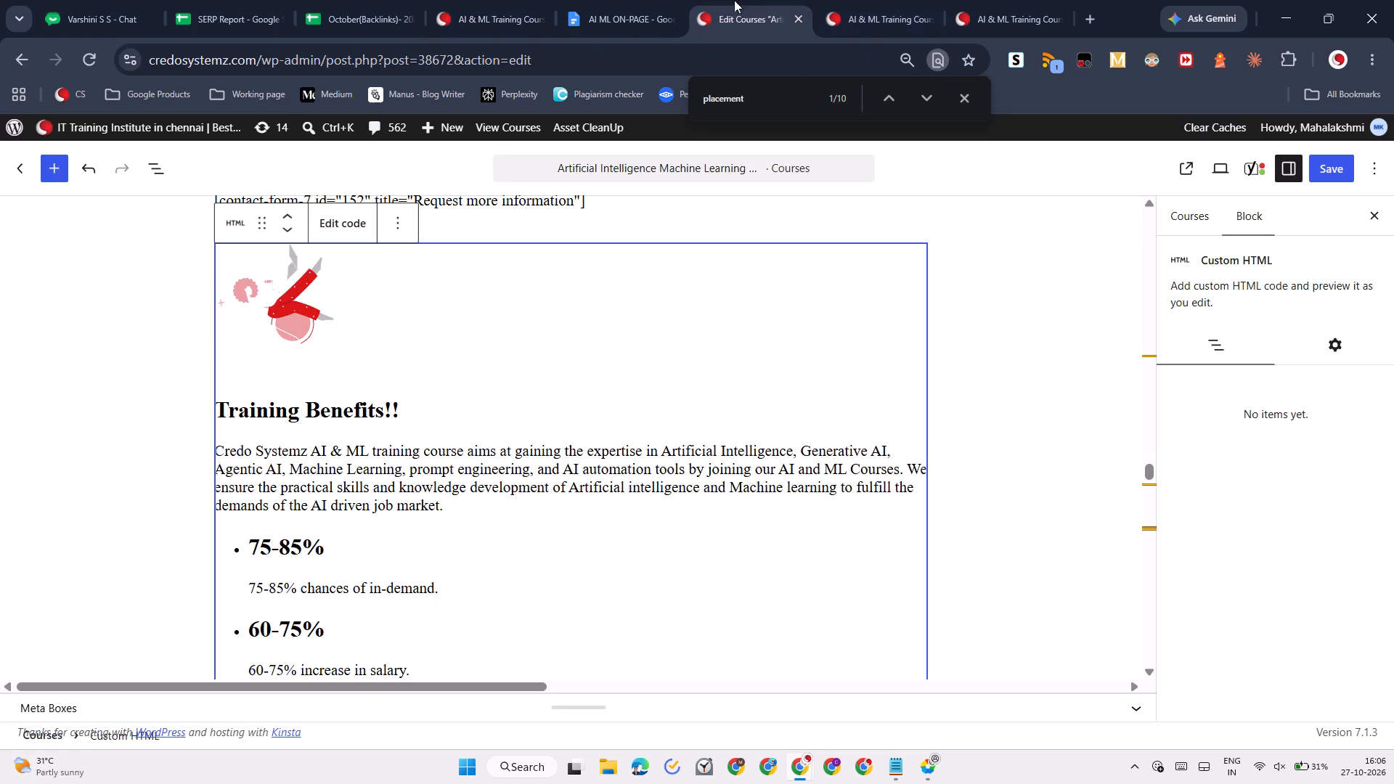
double_click(319, 221)
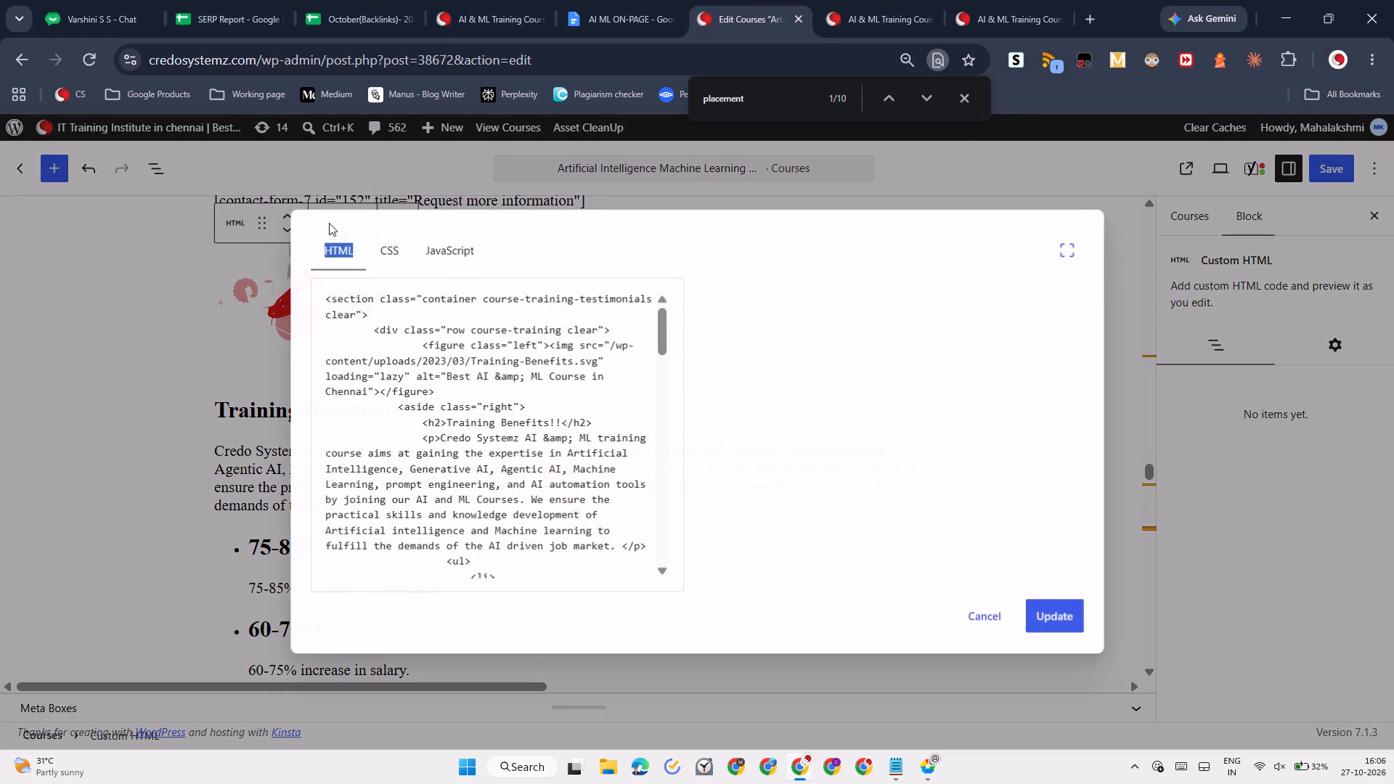
double_click(382, 390)
double_click(406, 428)
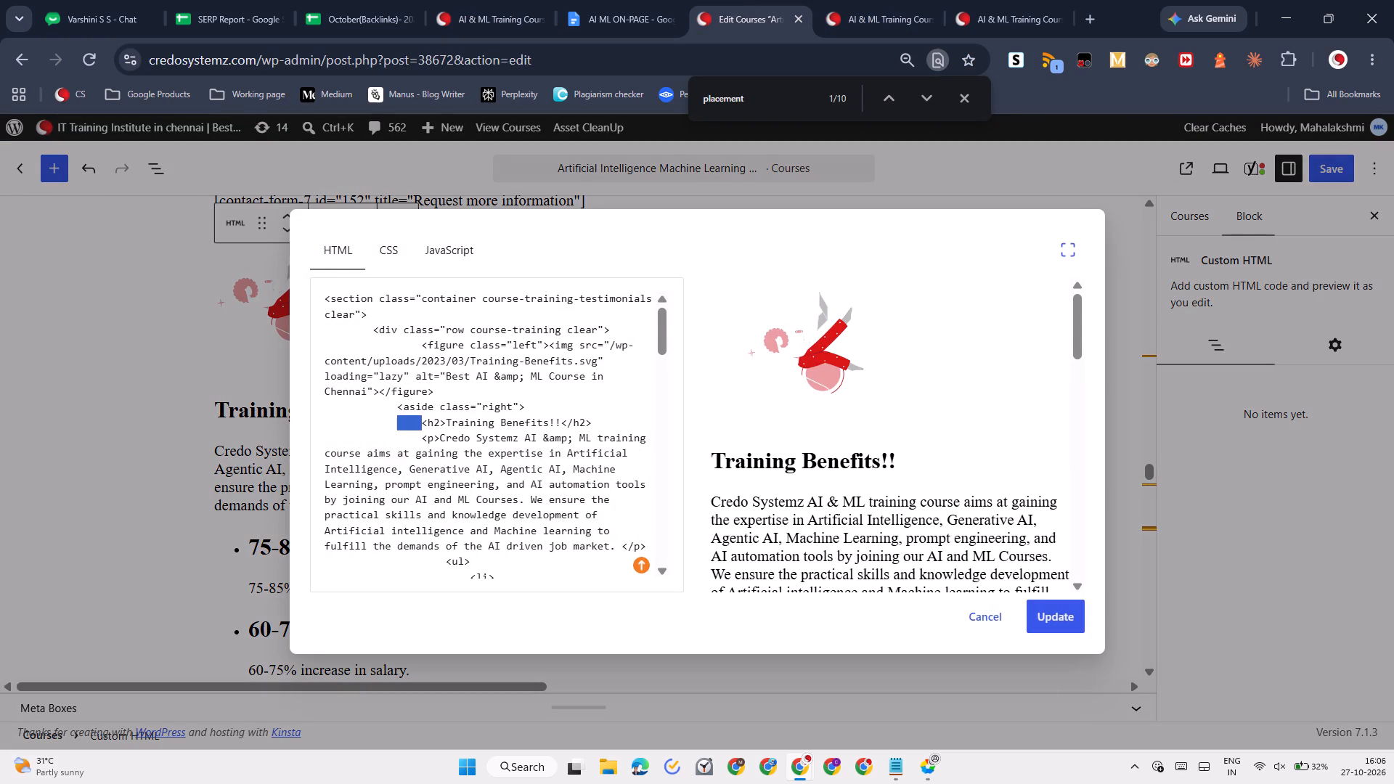
double_click(444, 423)
double_click(452, 441)
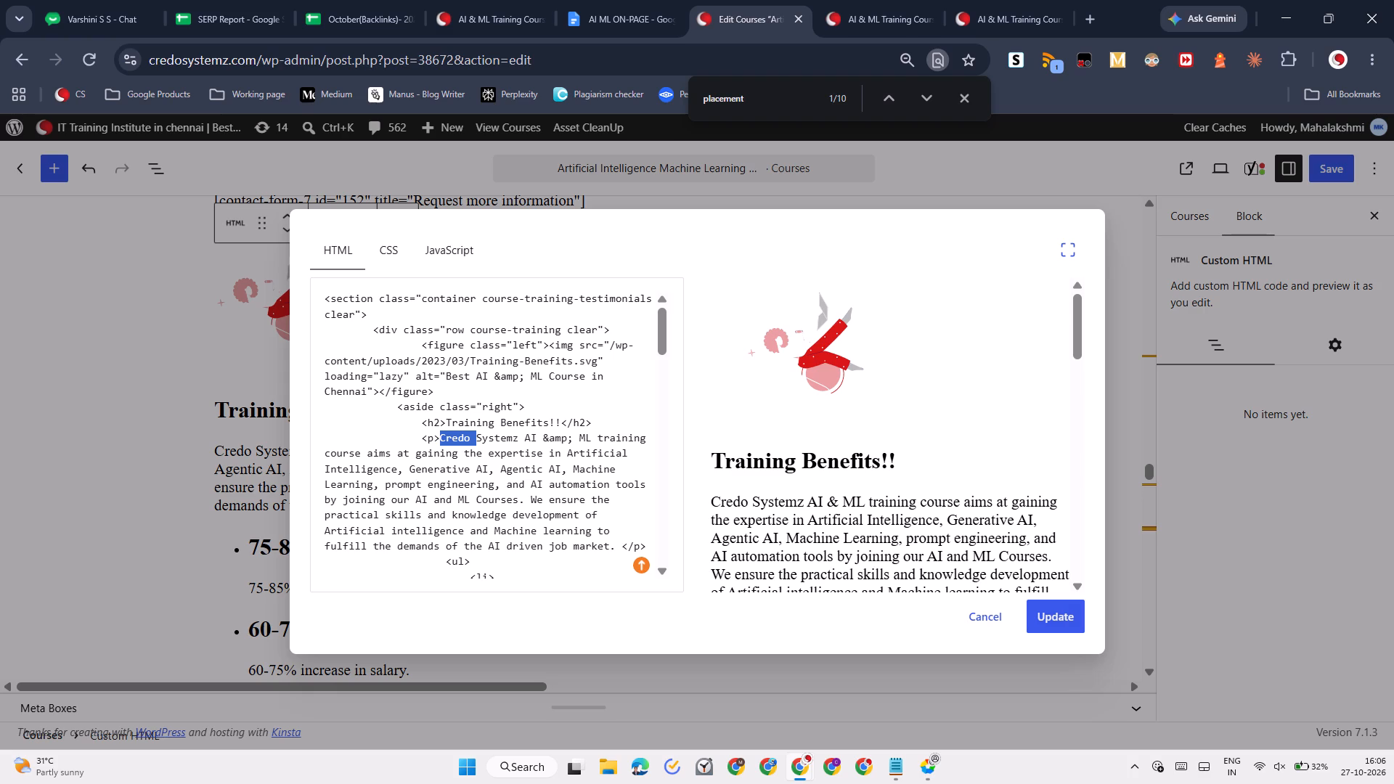
scroll(454, 471, down, 1)
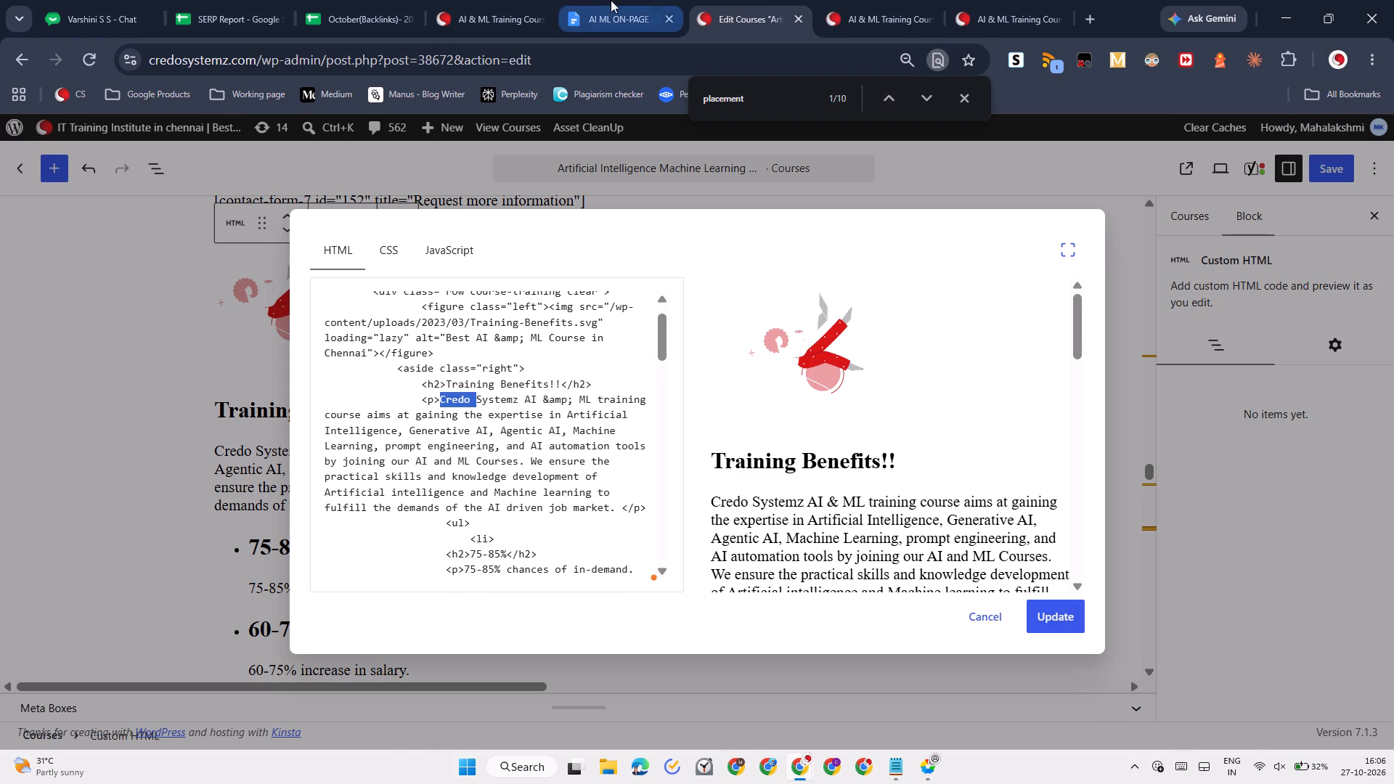
Compare the Training Benefits paragraph in Tab 4 of the AI ML ON-PAGE document with the block's HTML code in WordPress.
double_click(611, 0)
double_click(655, 686)
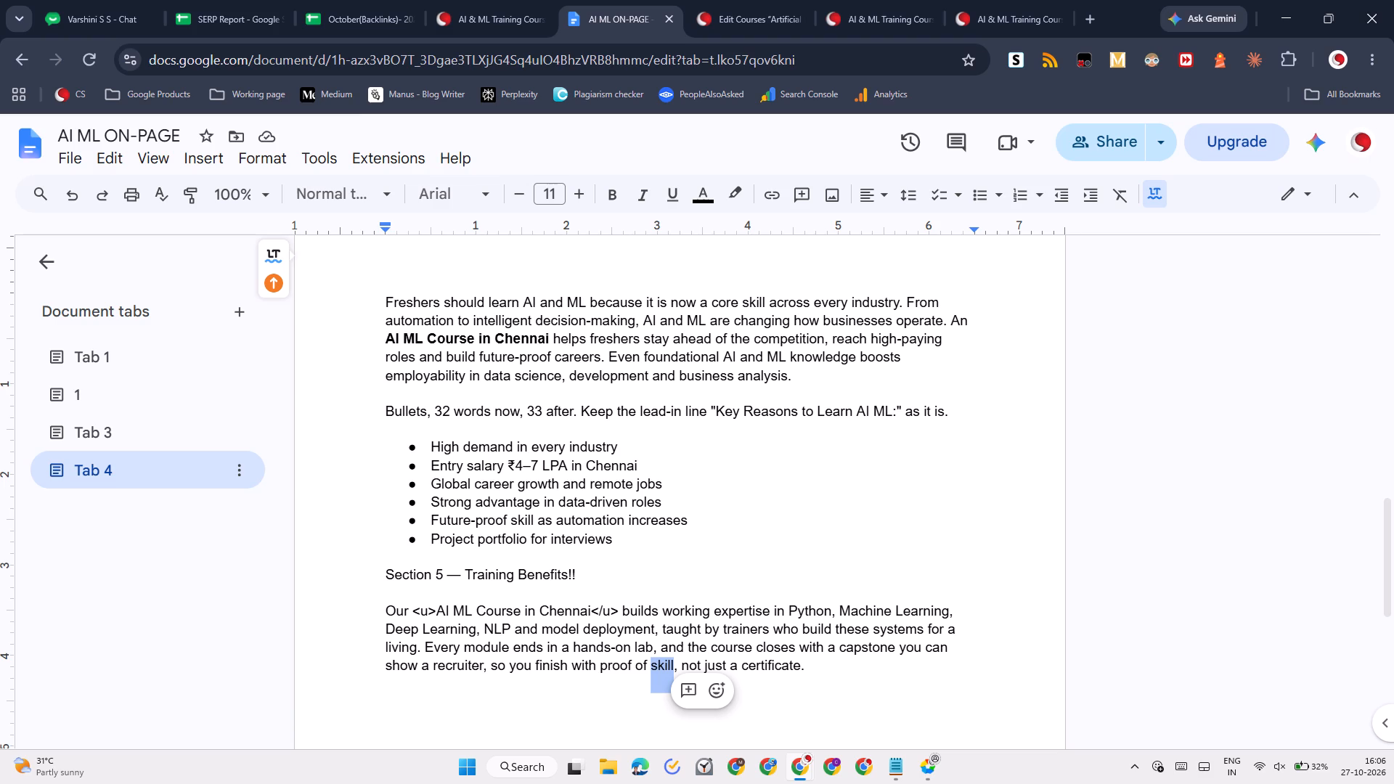
double_click(696, 0)
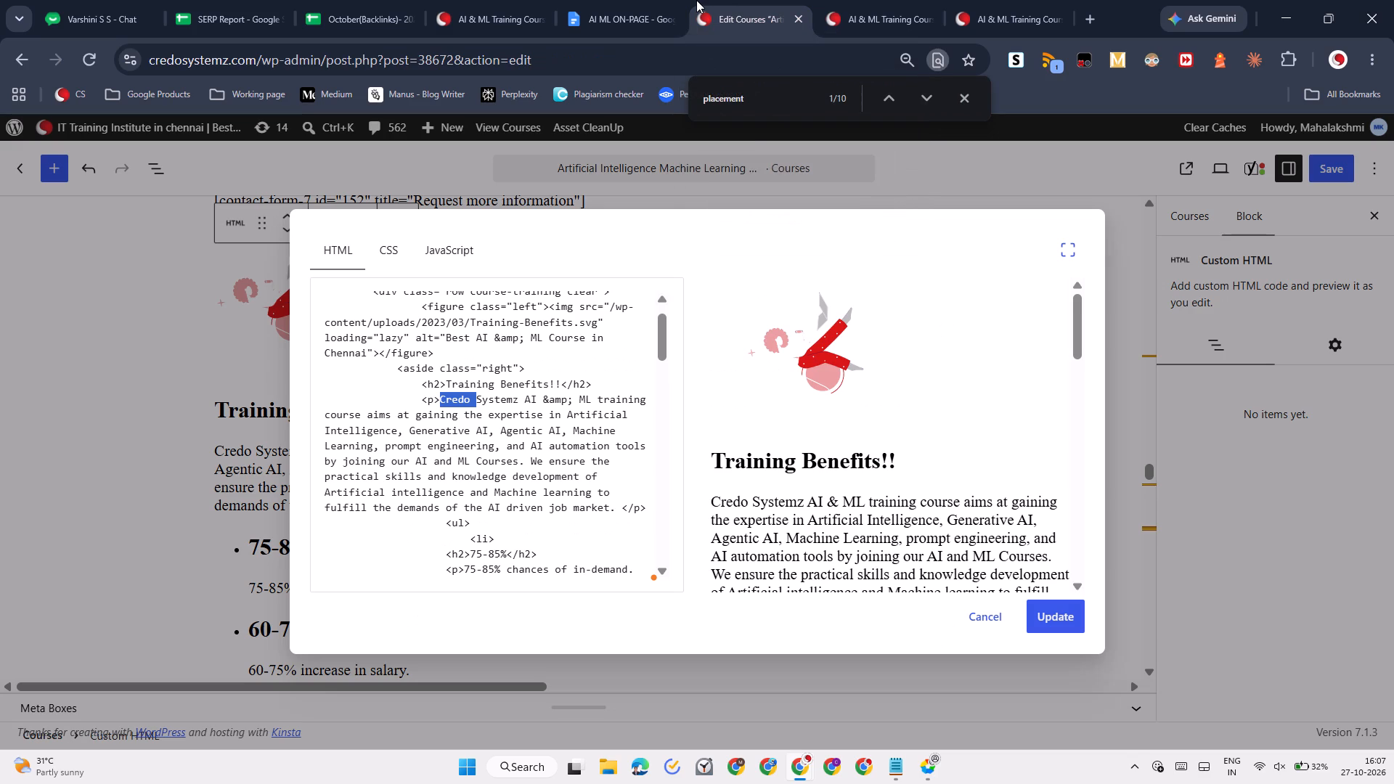
double_click(647, 1)
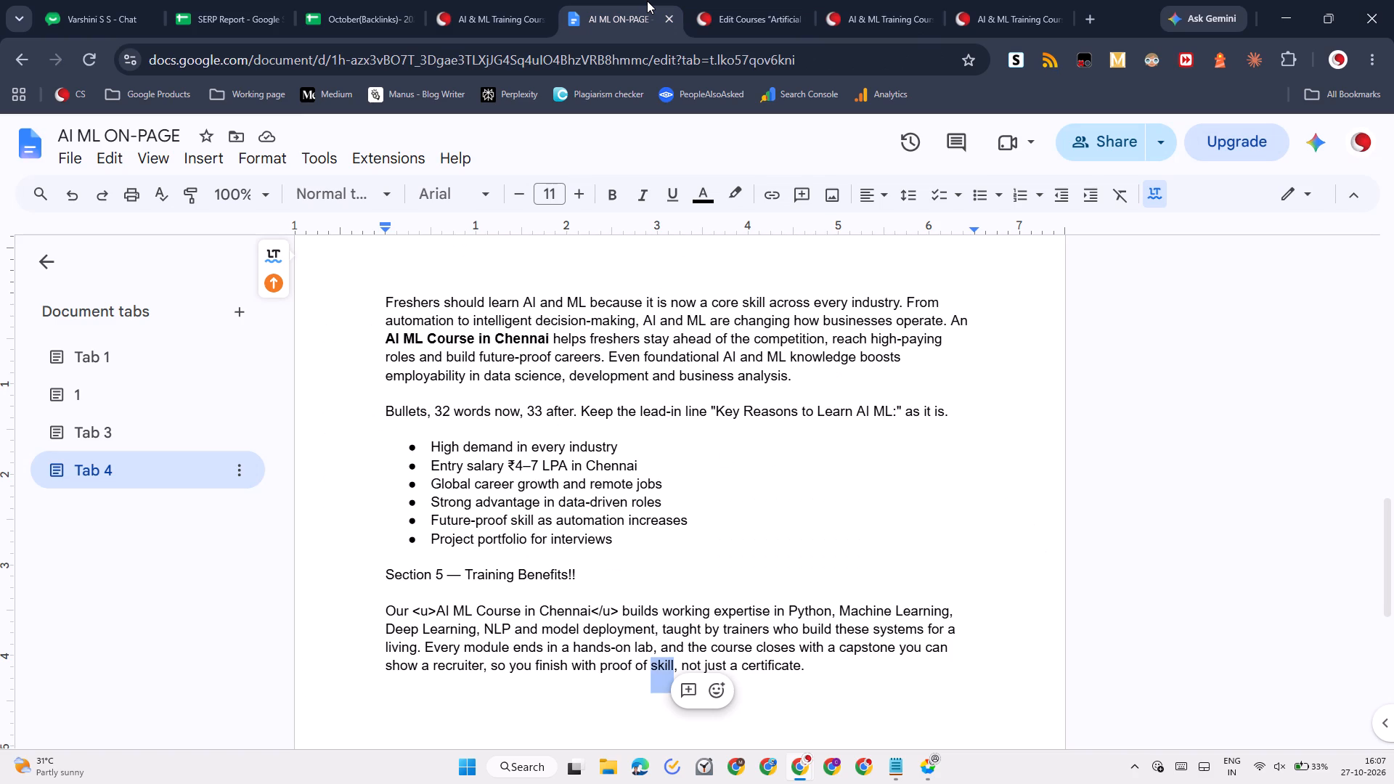
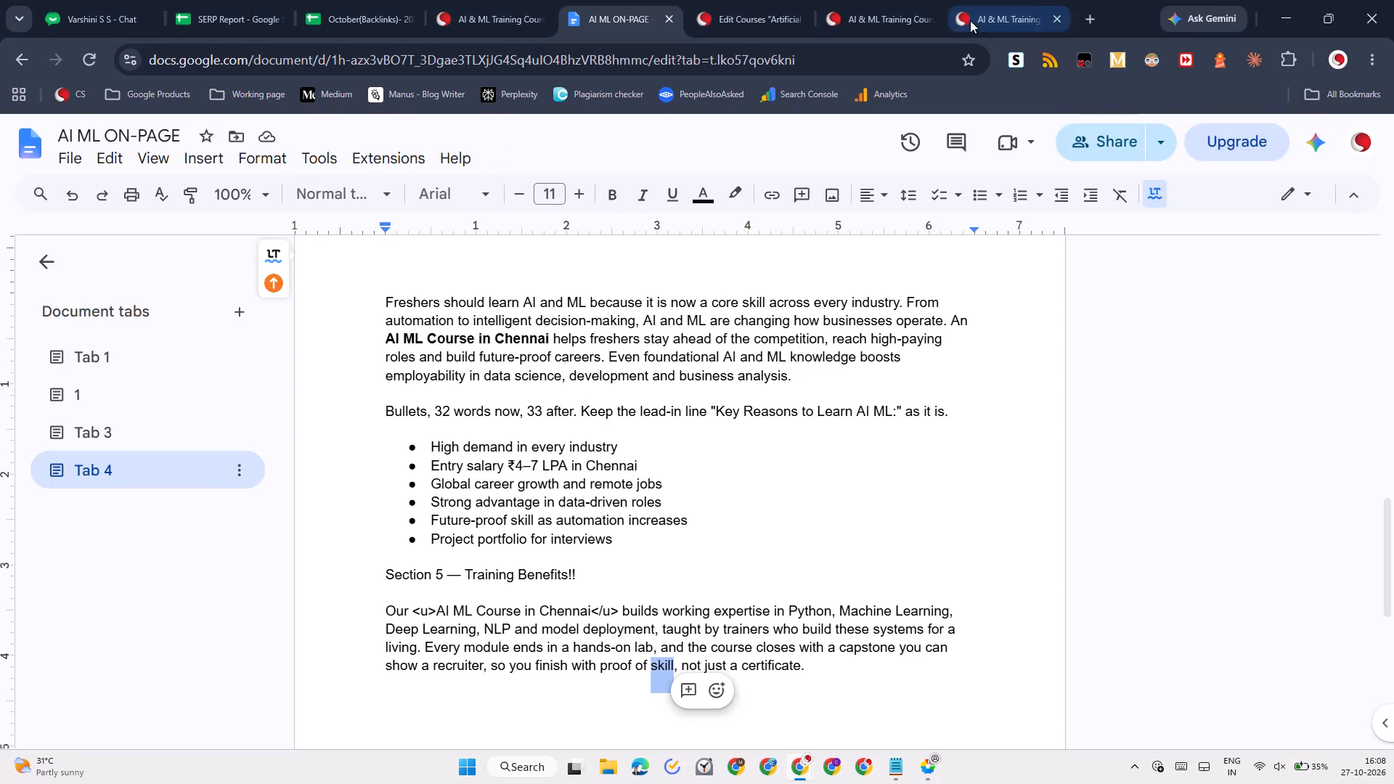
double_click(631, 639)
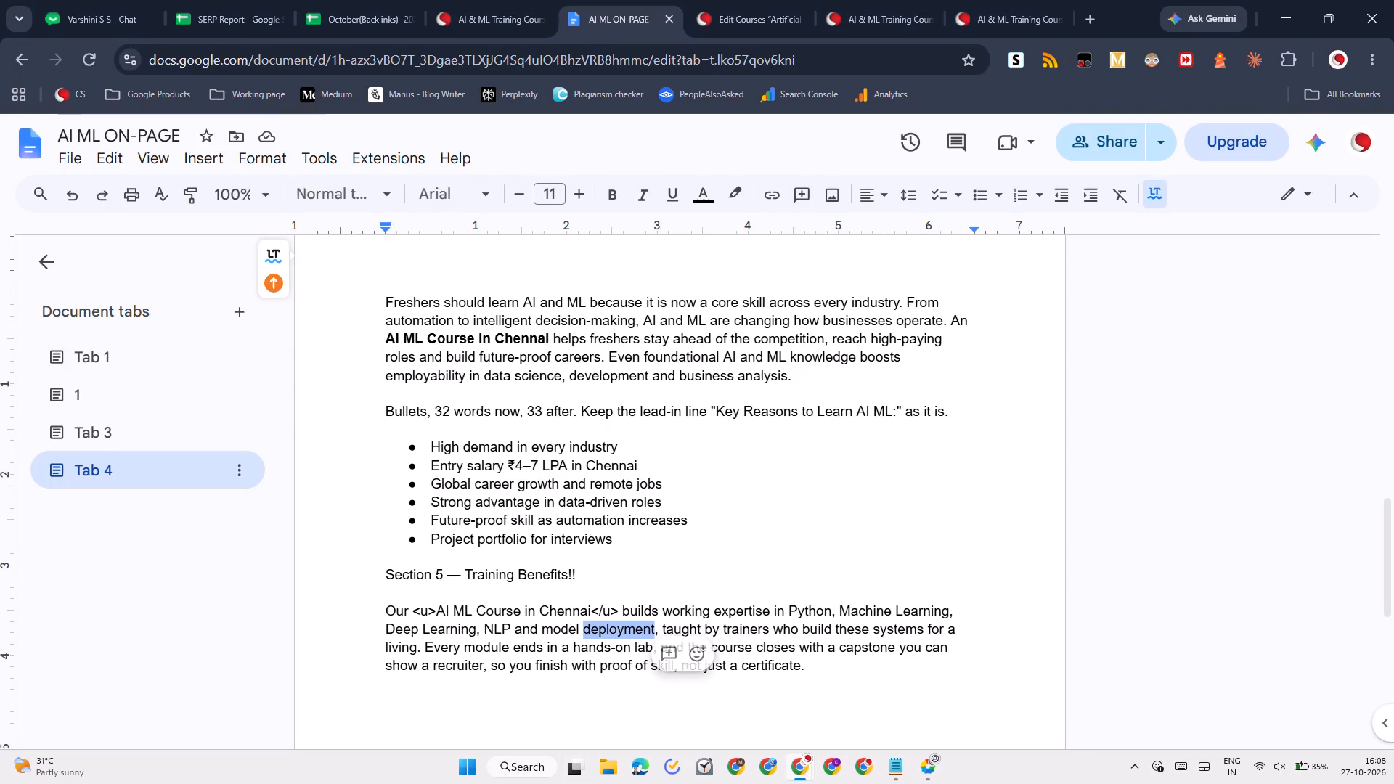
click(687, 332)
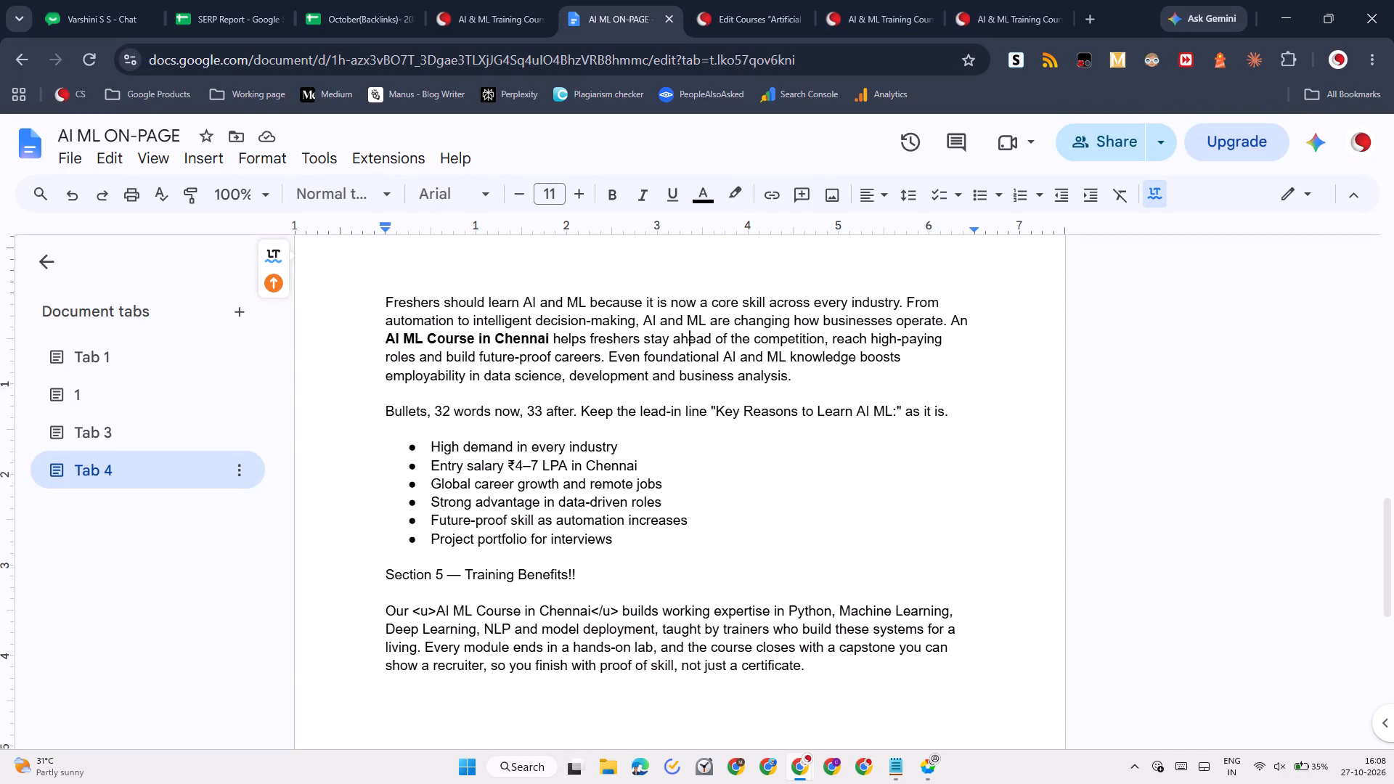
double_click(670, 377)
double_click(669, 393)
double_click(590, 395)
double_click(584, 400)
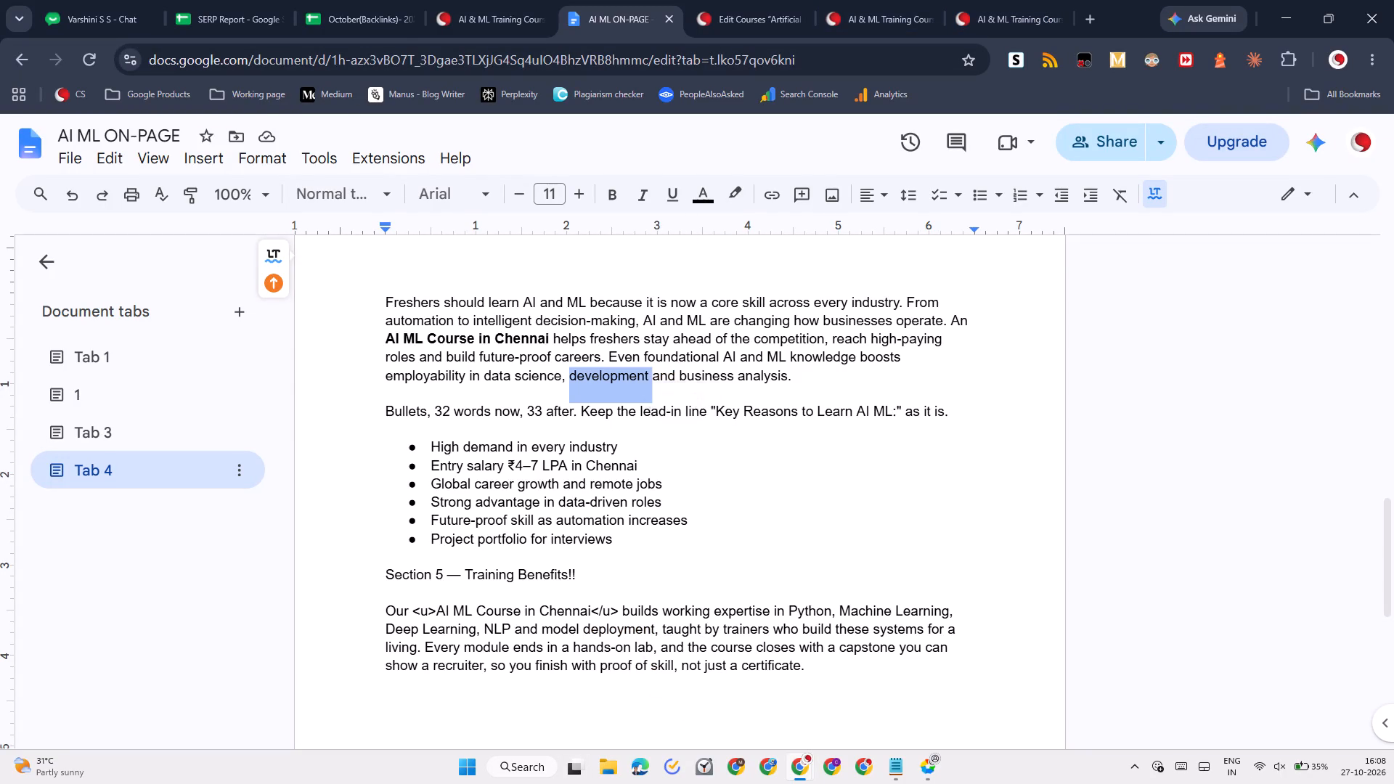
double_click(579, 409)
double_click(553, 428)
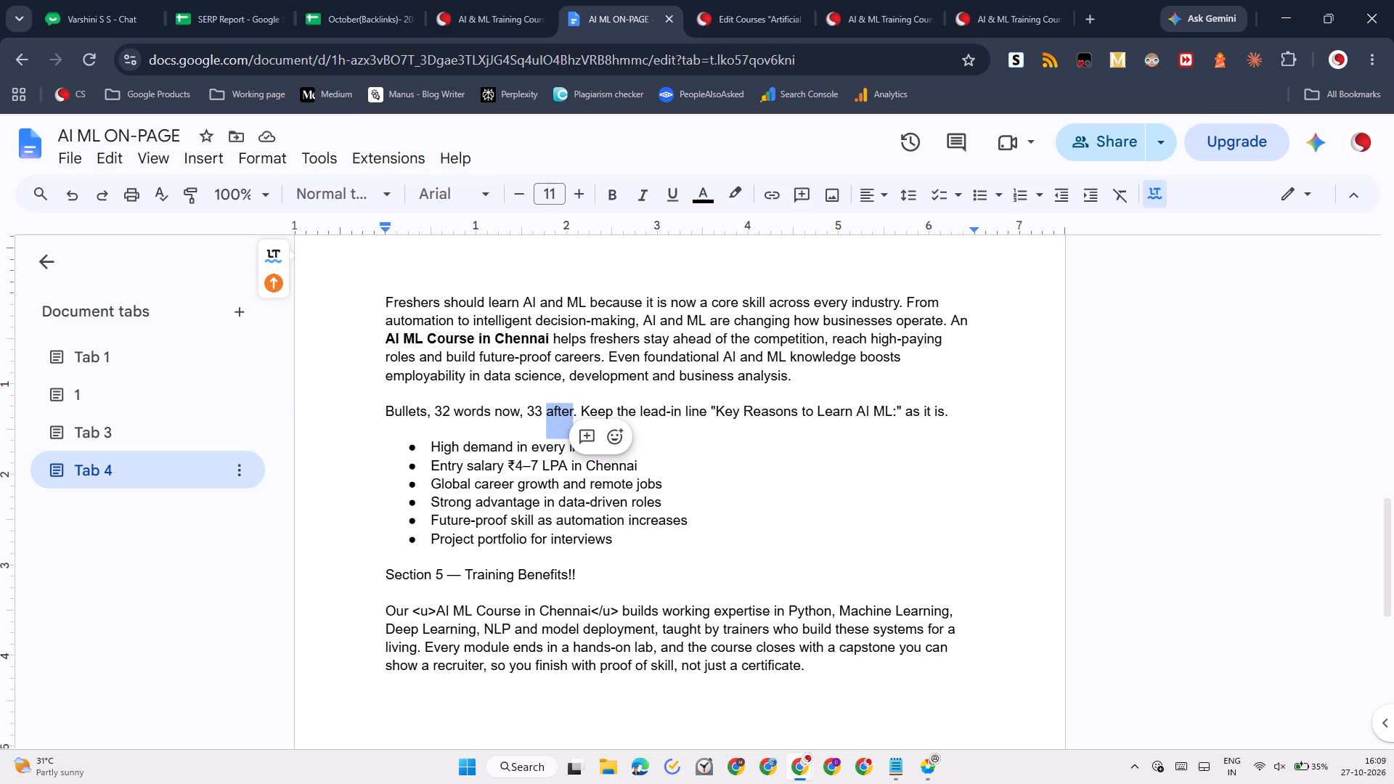
Compare the Training Benefits paragraph on the live AI & ML course page with the Section 5 text in Tab 4 of the AI ML ON-PAGE document.
double_click(458, 0)
double_click(598, 0)
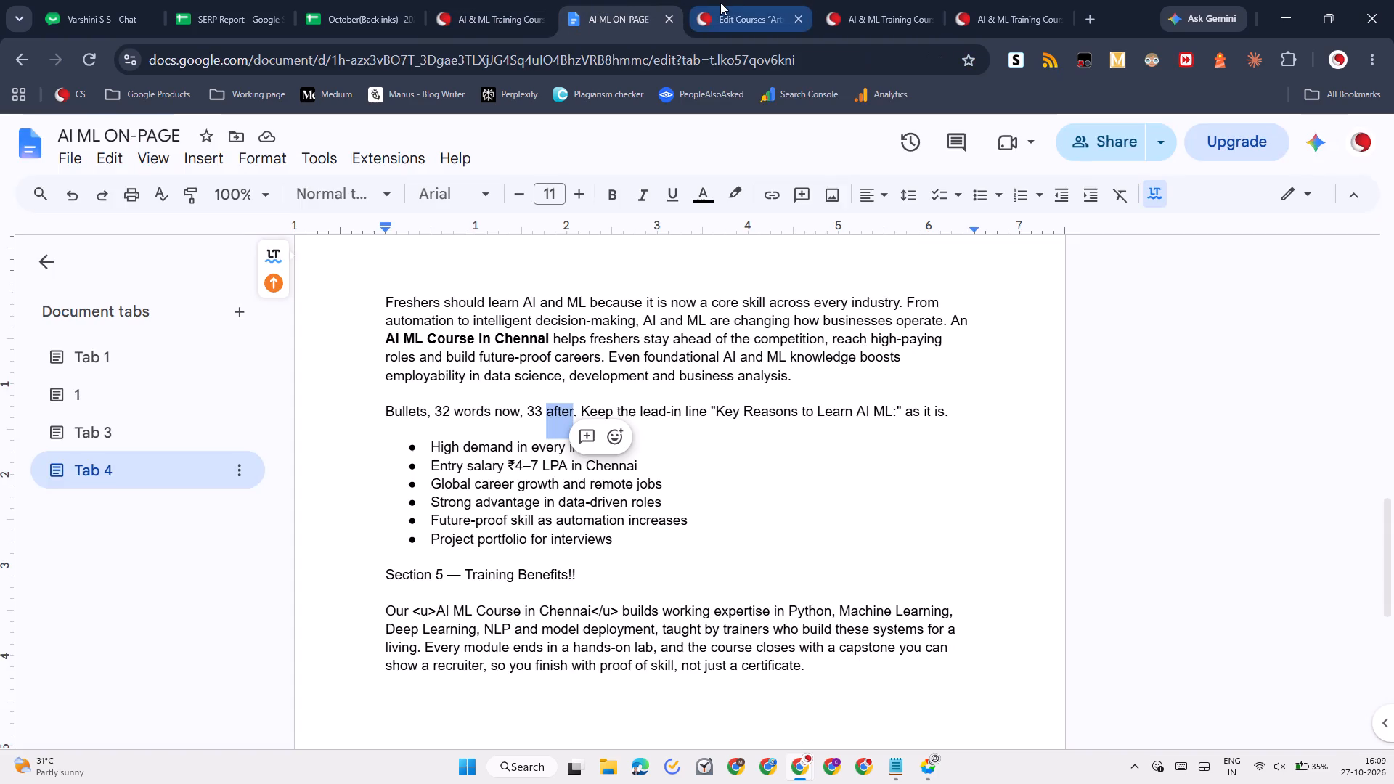
double_click(720, 2)
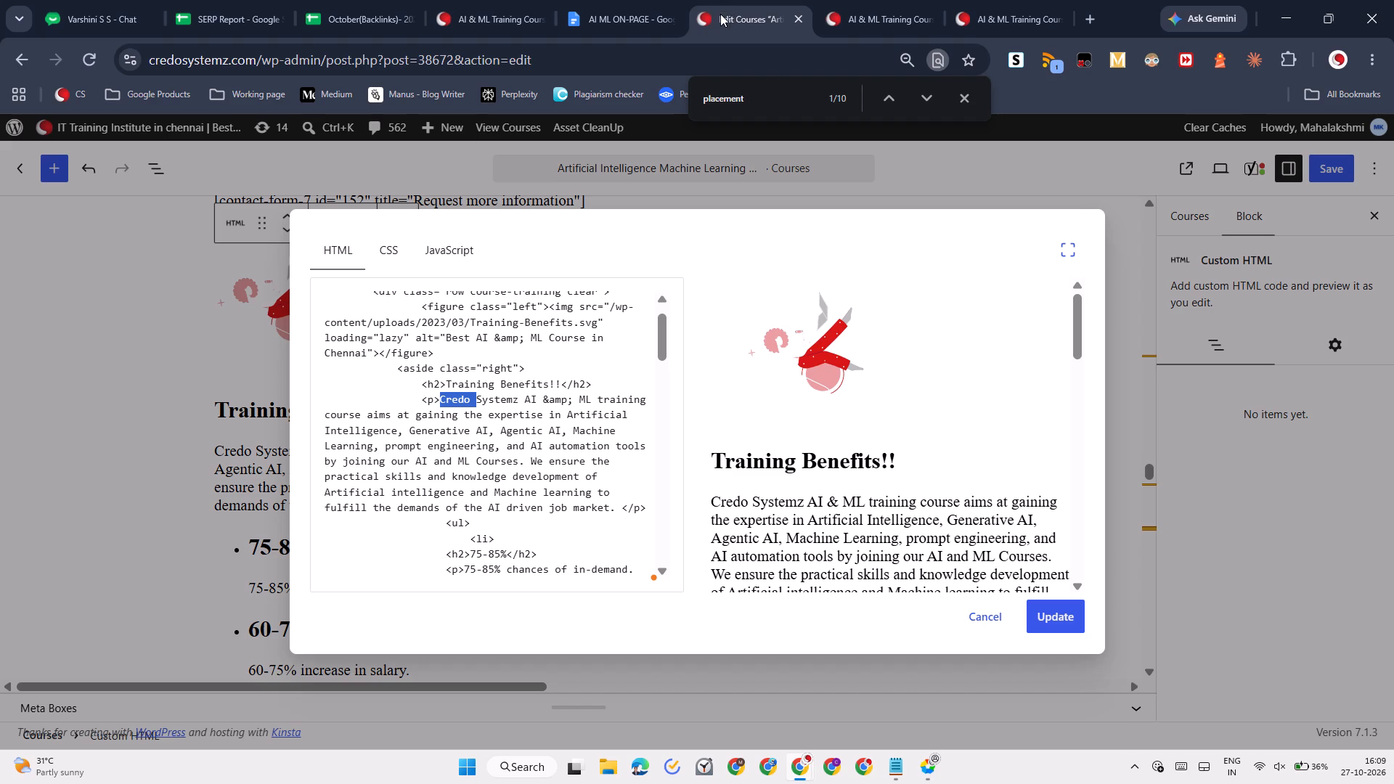
double_click(594, 0)
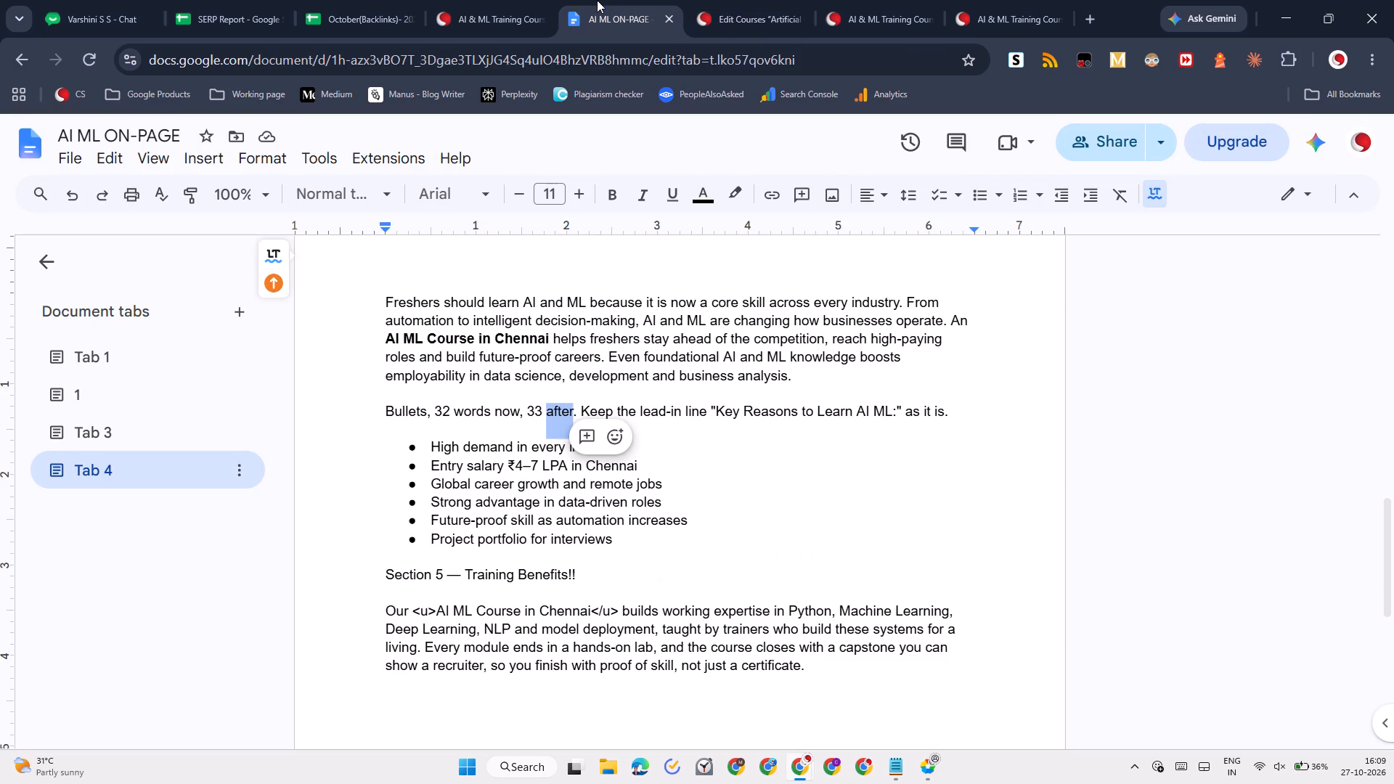
double_click(837, 0)
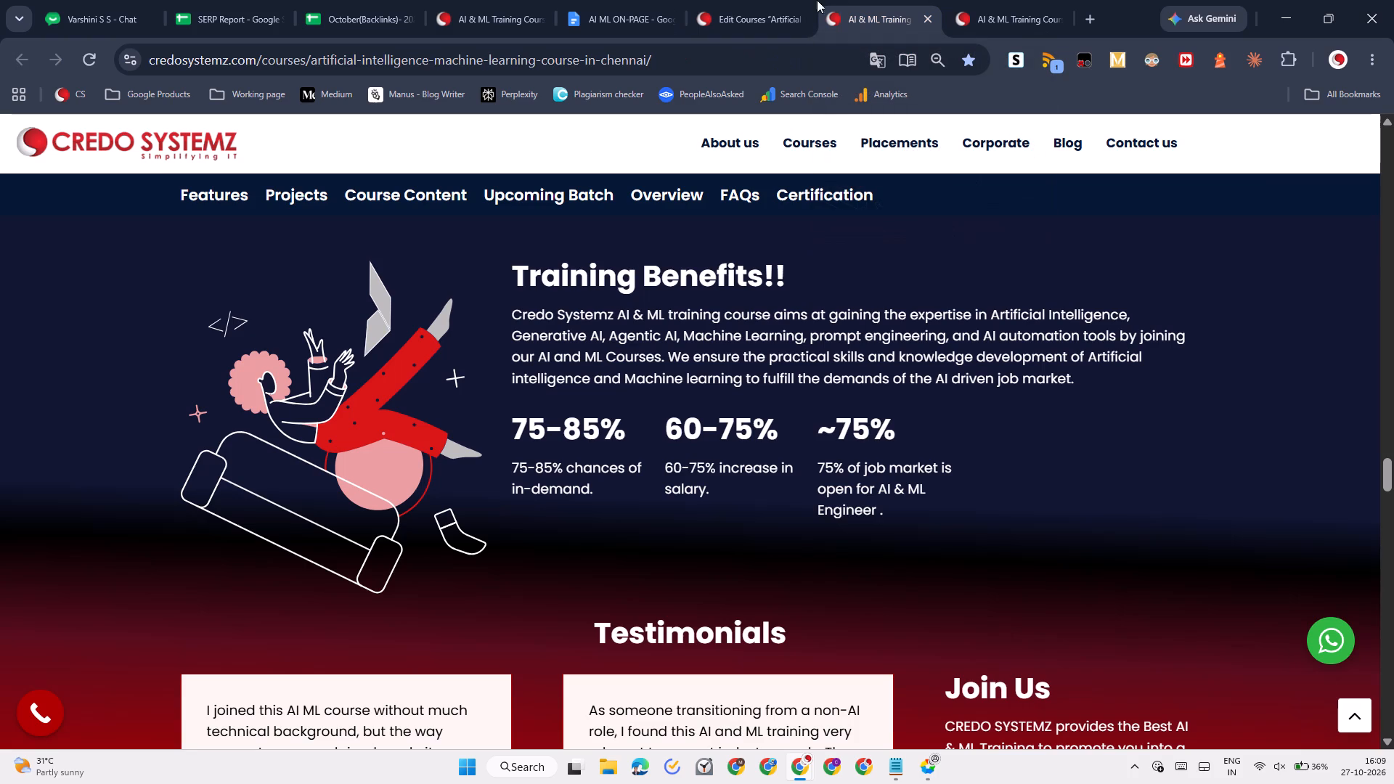
double_click(625, 6)
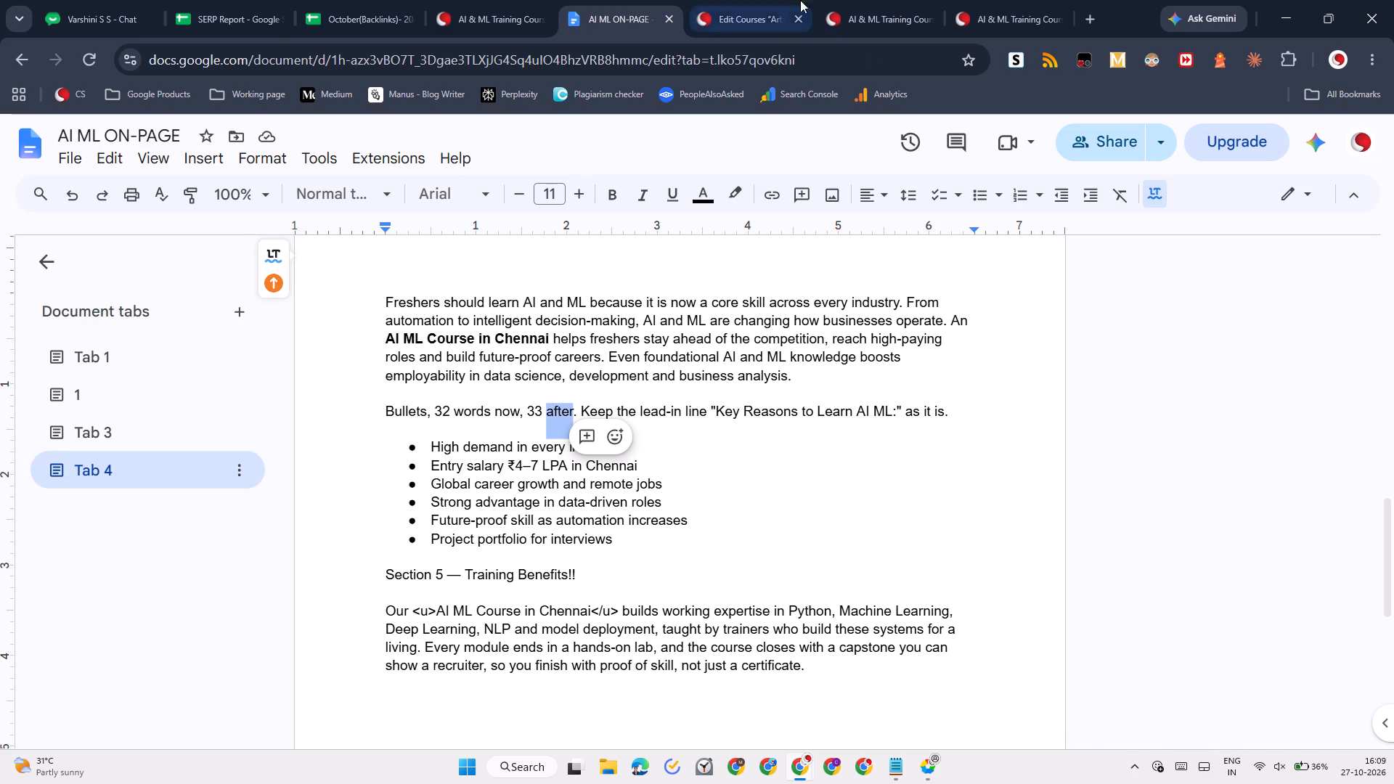
double_click(847, 0)
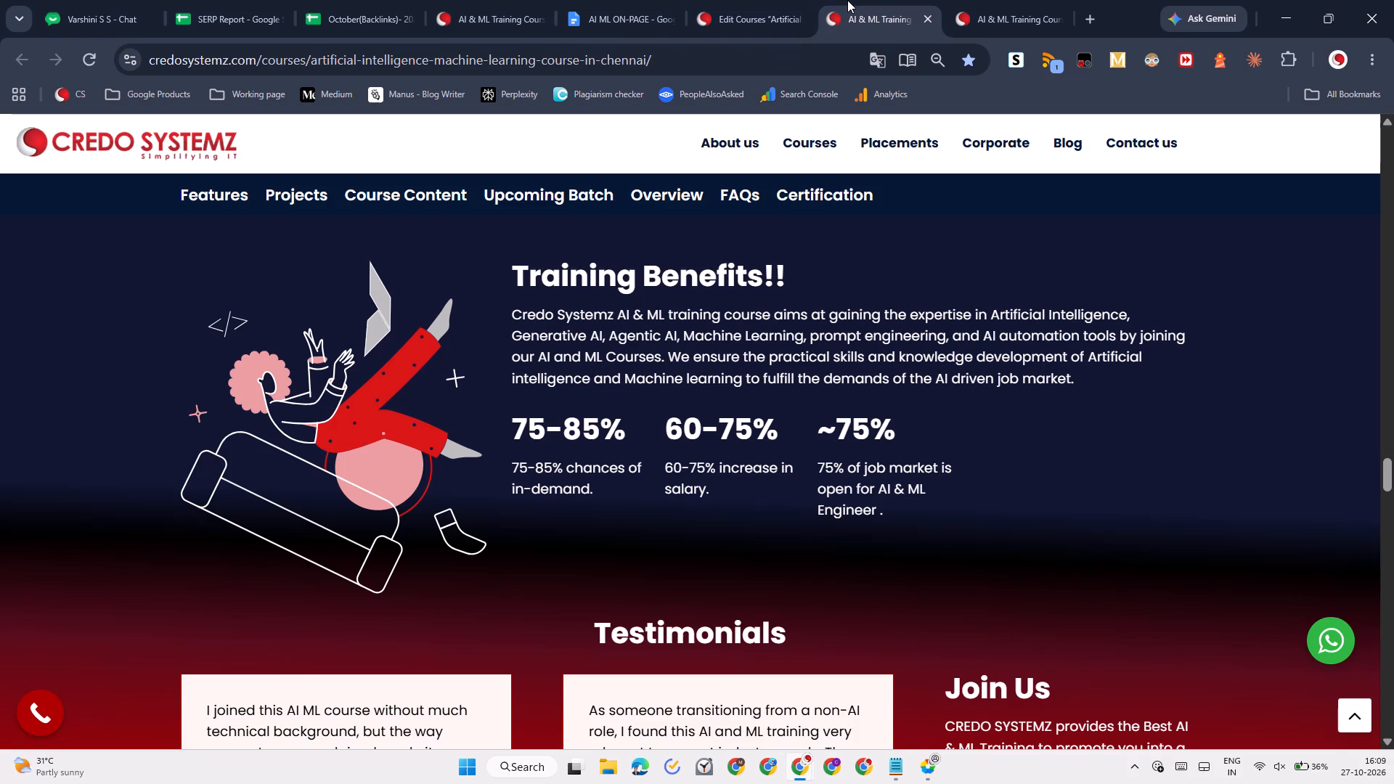
double_click(582, 0)
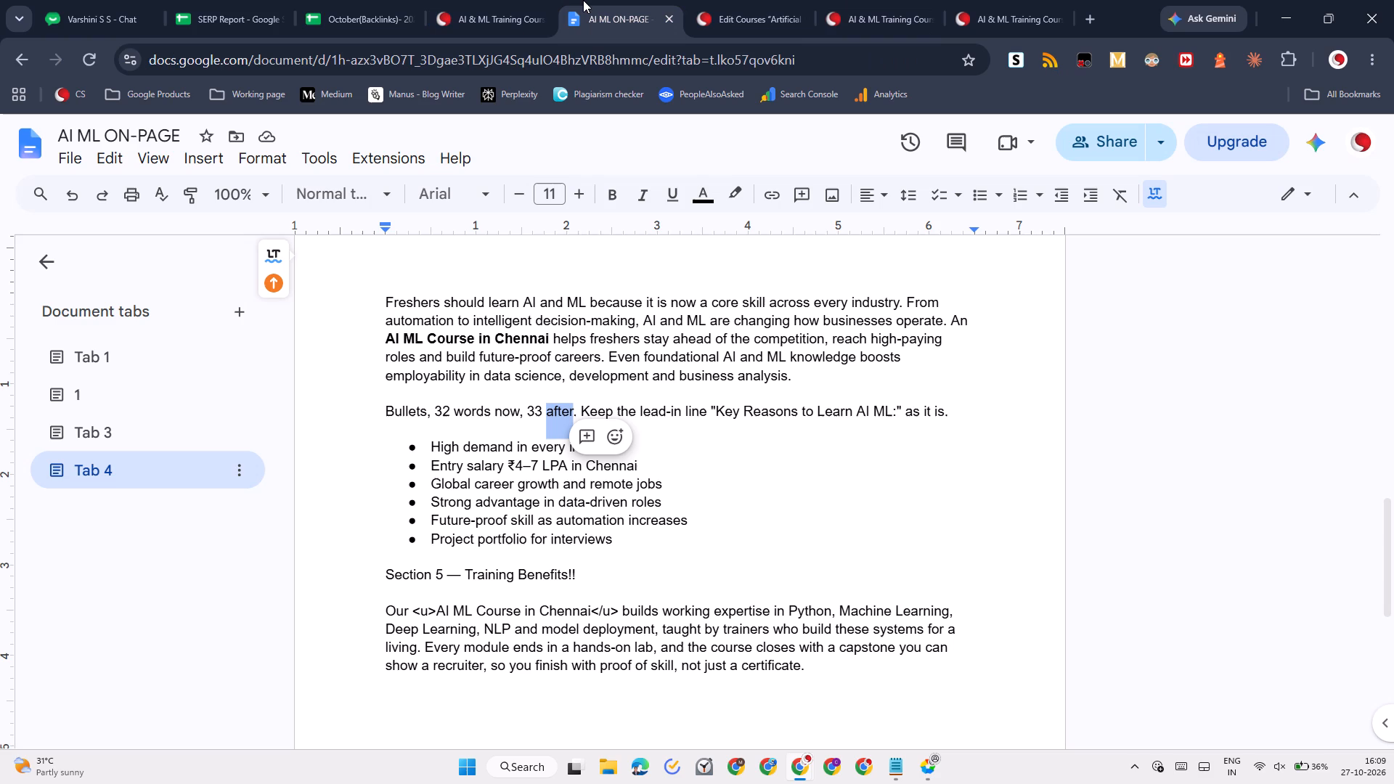
double_click(851, 0)
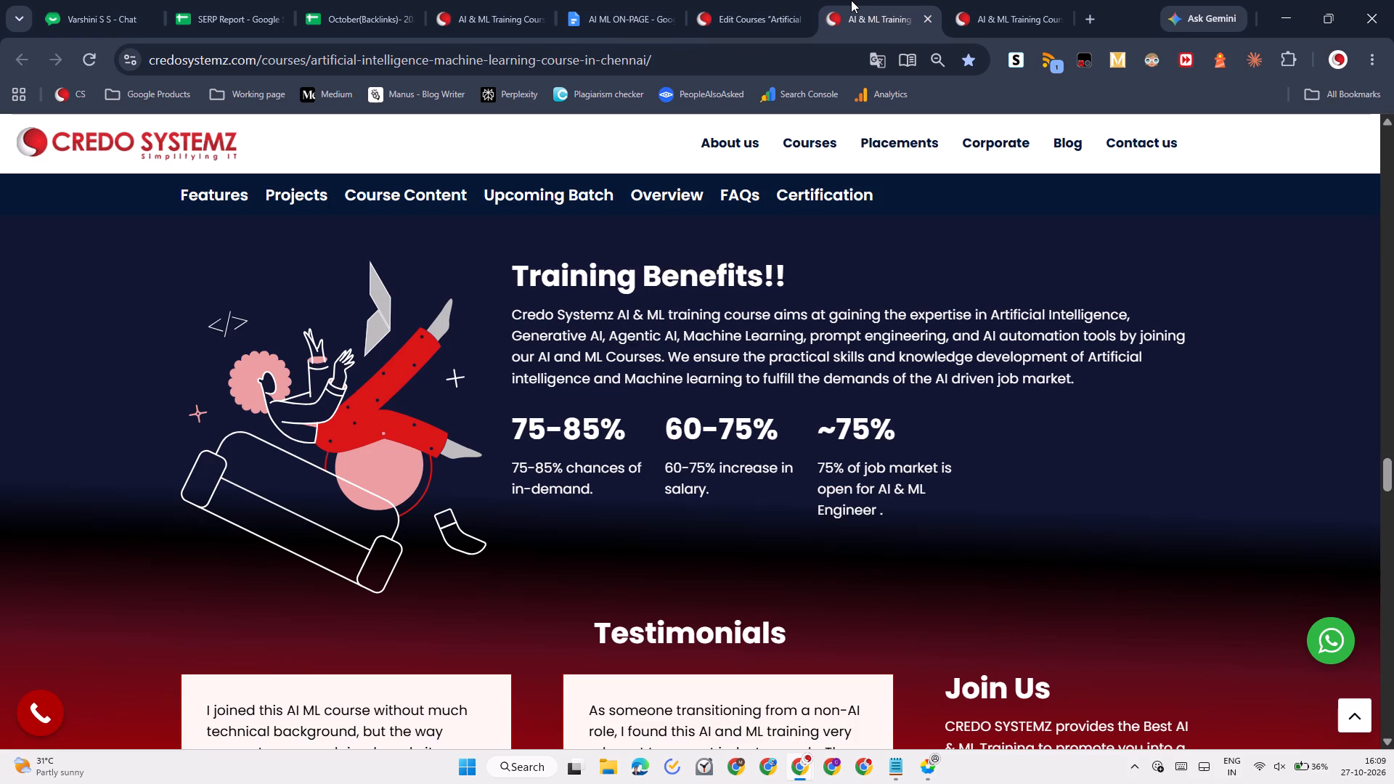
double_click(599, 0)
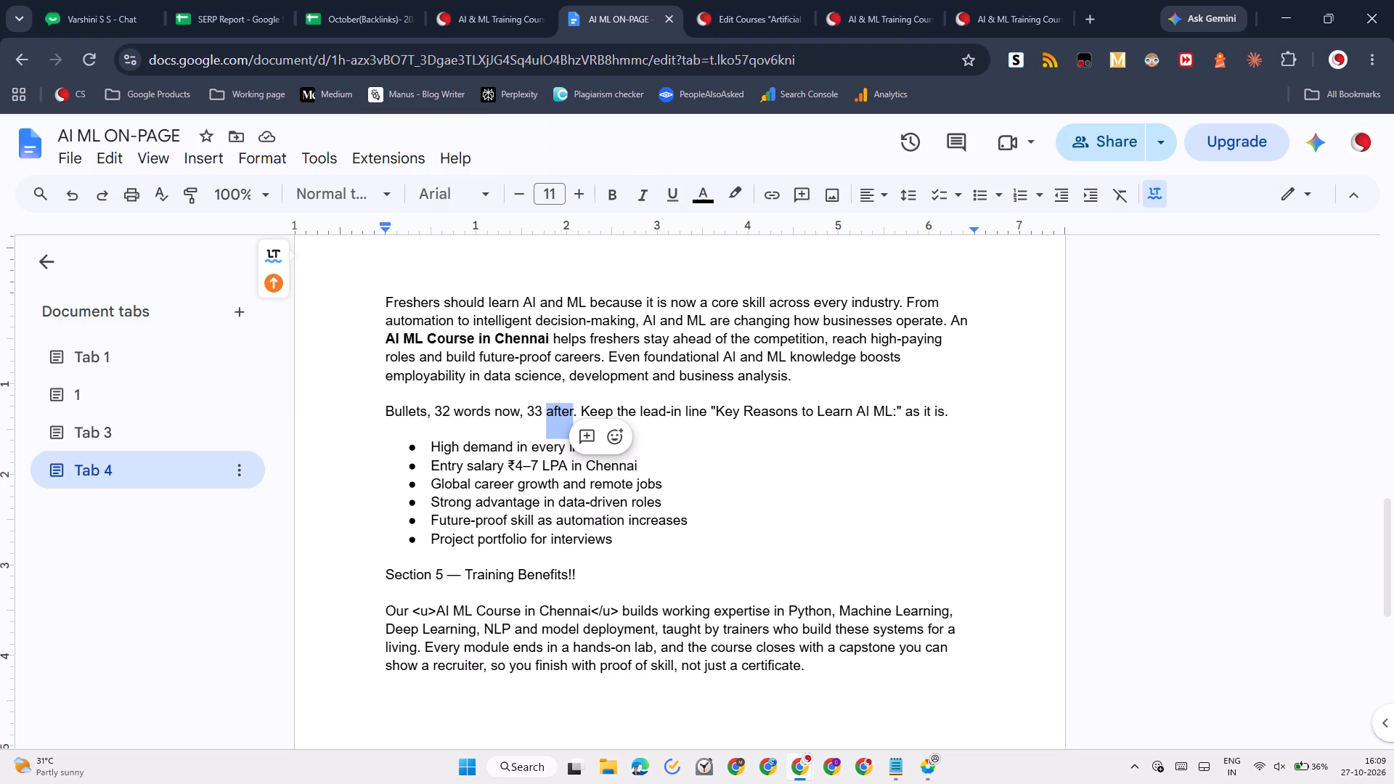
double_click(826, 0)
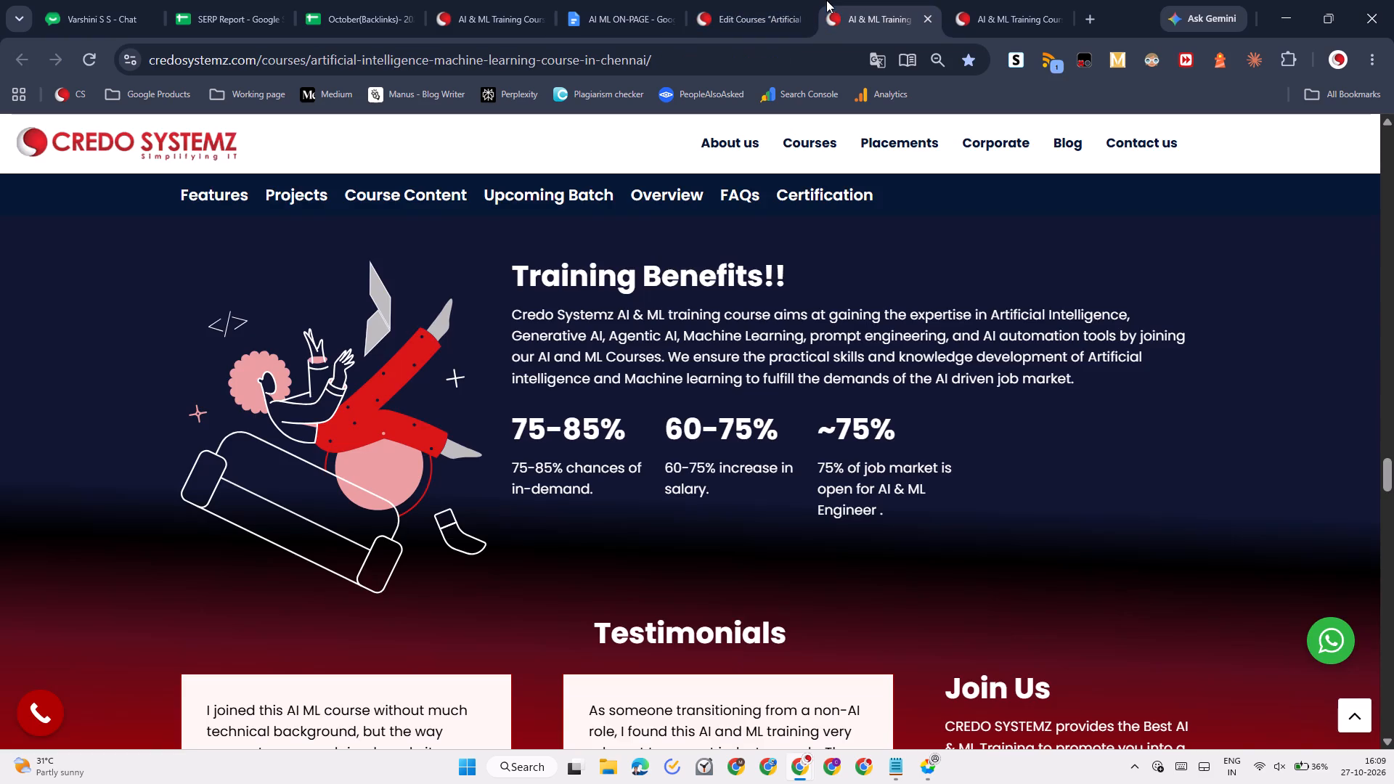
double_click(617, 0)
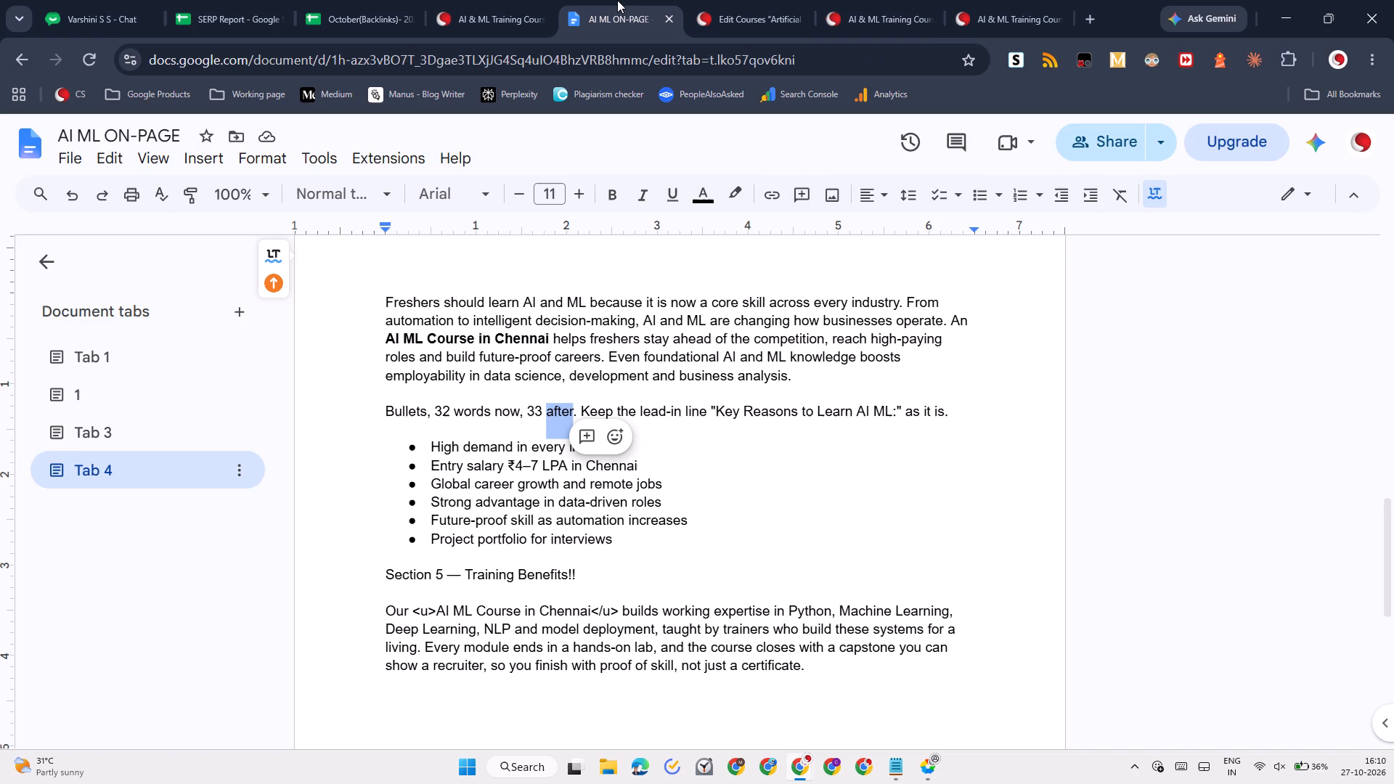
double_click(884, 0)
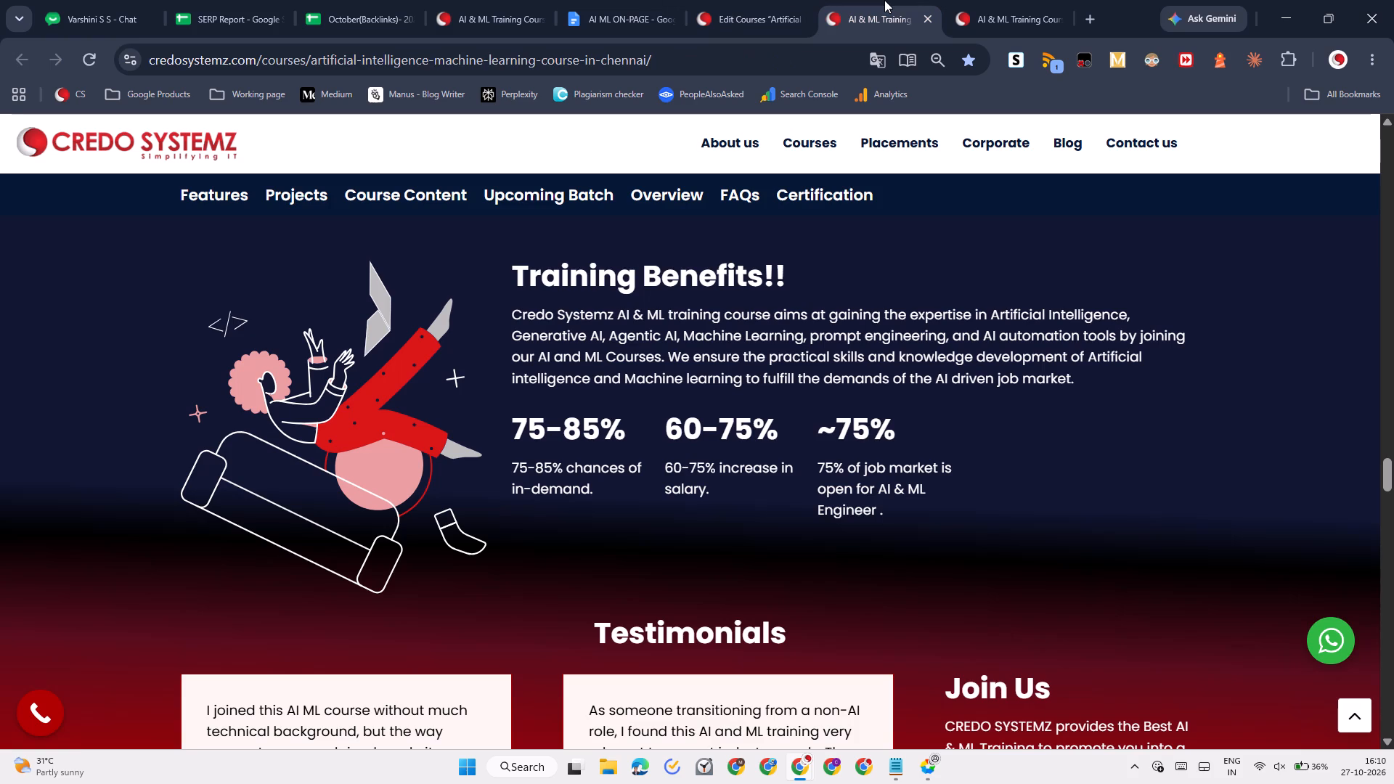
double_click(636, 0)
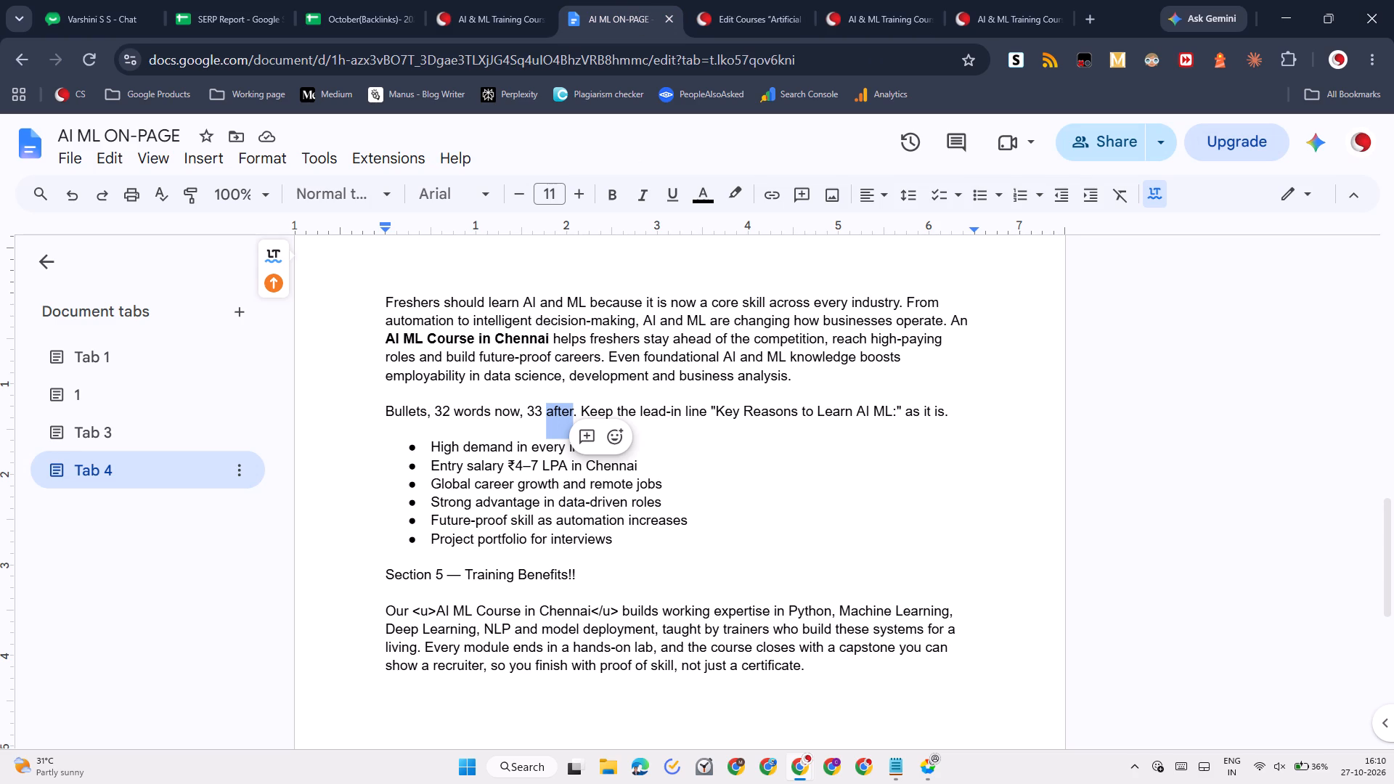
Copy the whole Section 5 Training Benefits paragraph beginning "Our <u>AI ML Course in Chennai</u>" from Tab 4 of the document.
drag(412, 611, 824, 668)
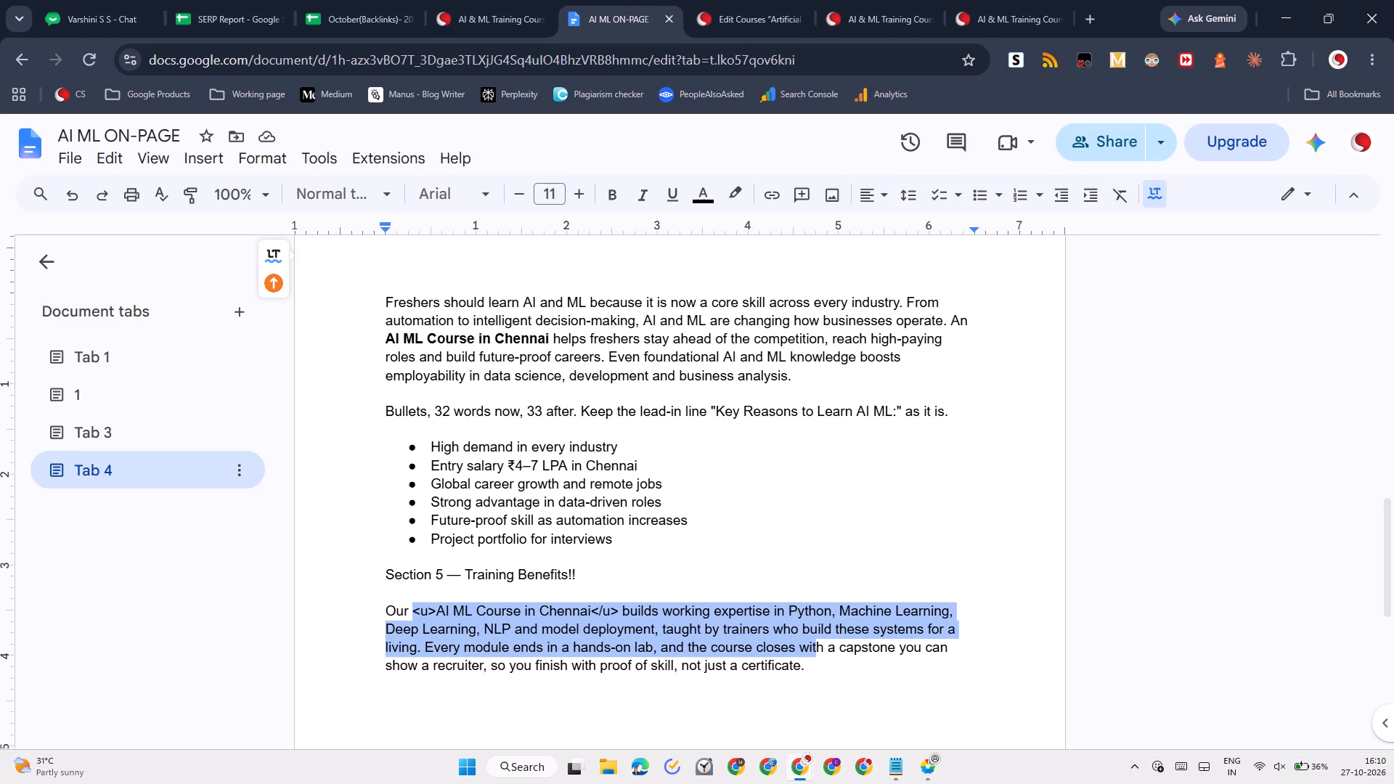
drag(824, 668, 825, 670)
click(825, 670)
drag(815, 669, 393, 613)
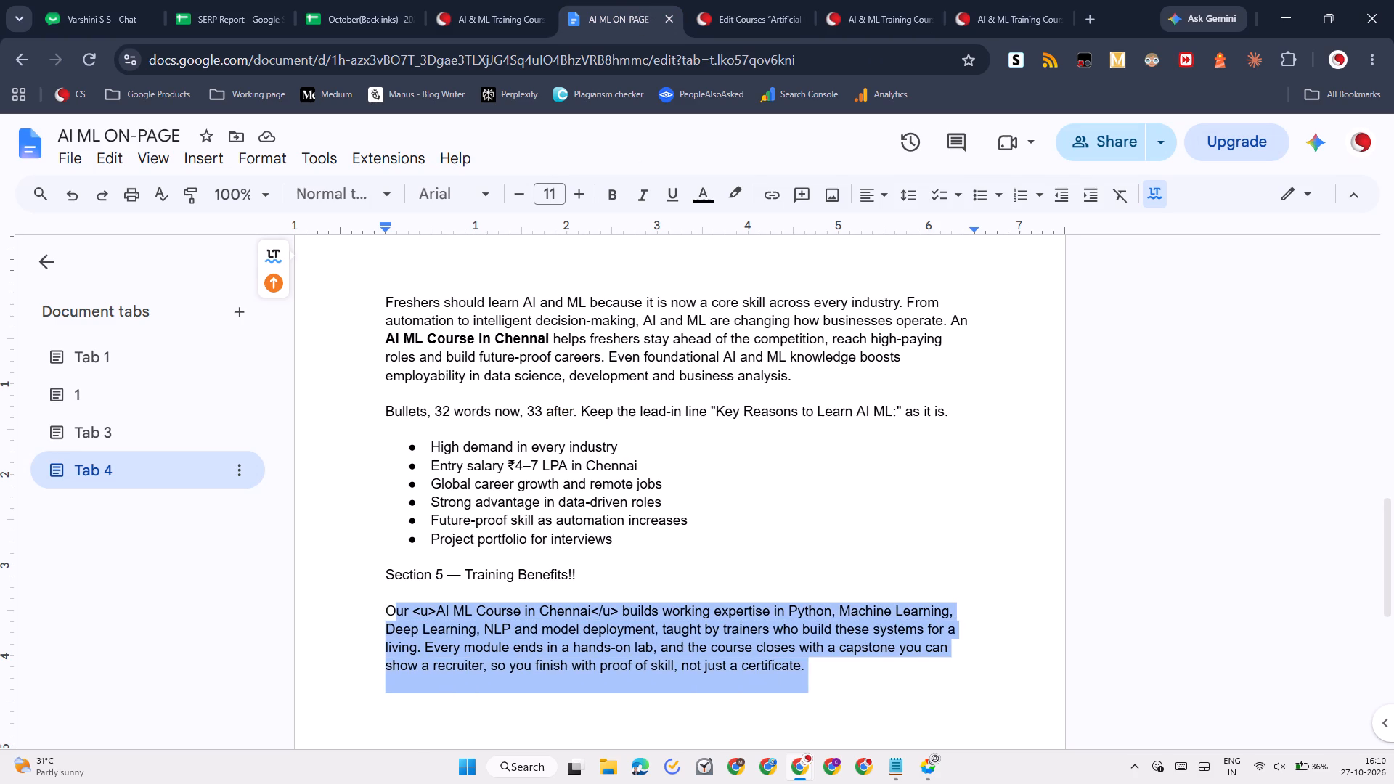
drag(393, 613, 412, 607)
right_click(409, 606)
click(412, 607)
double_click(398, 604)
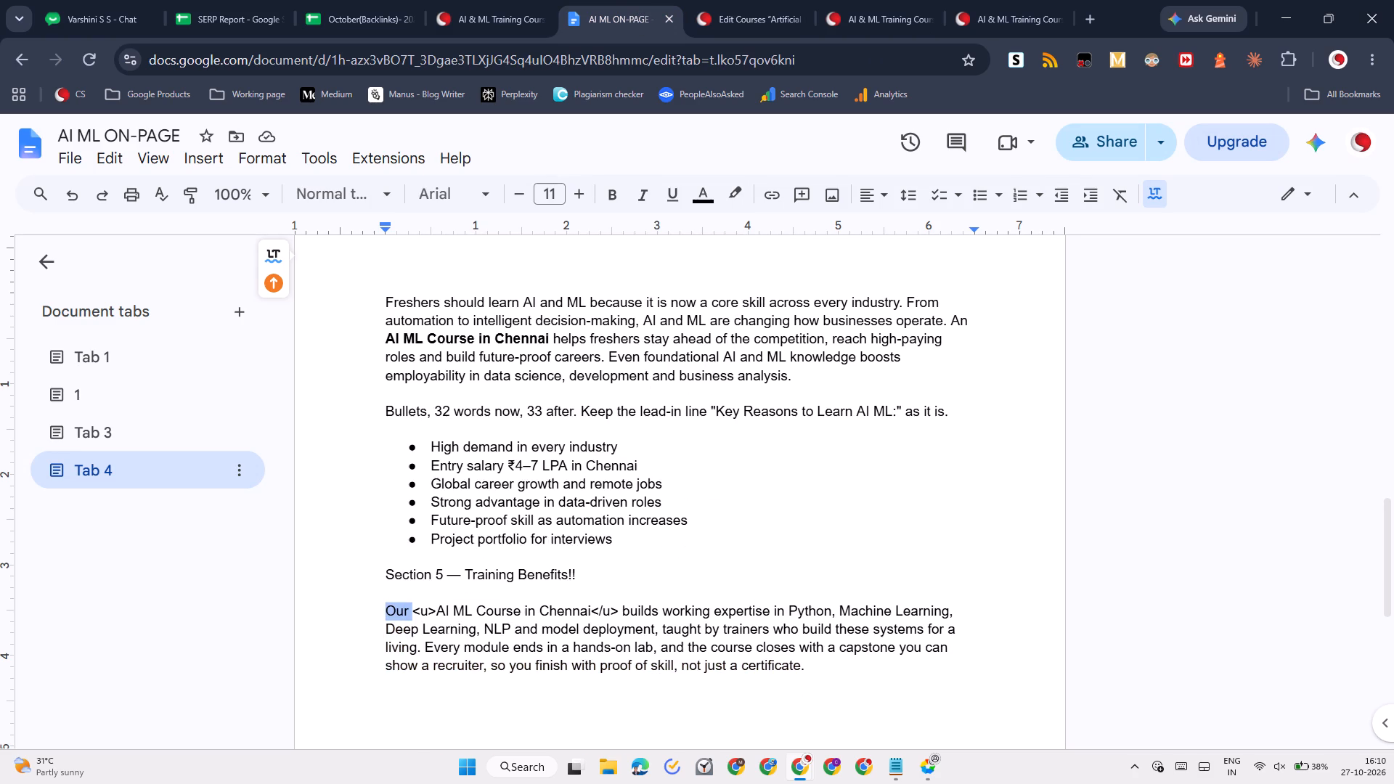
double_click(417, 609)
double_click(417, 609)
double_click(413, 609)
drag(413, 609, 538, 617)
triple_click(538, 617)
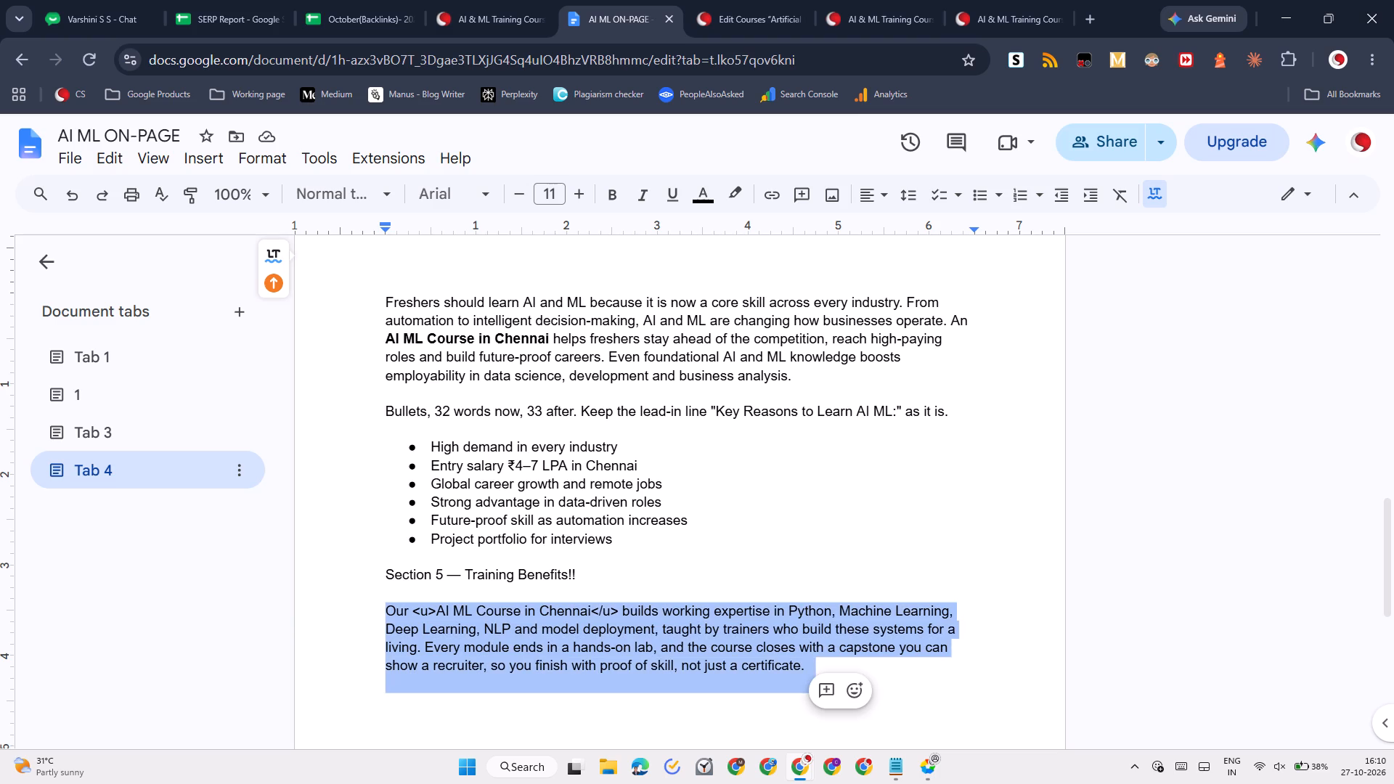
key(ctrl+c)
In the WordPress Training Benefits block's HTML, replace the paragraph text after "Credo Systemz" with the copied paragraph, keeping the closing tag, and check the preview.
double_click(702, 0)
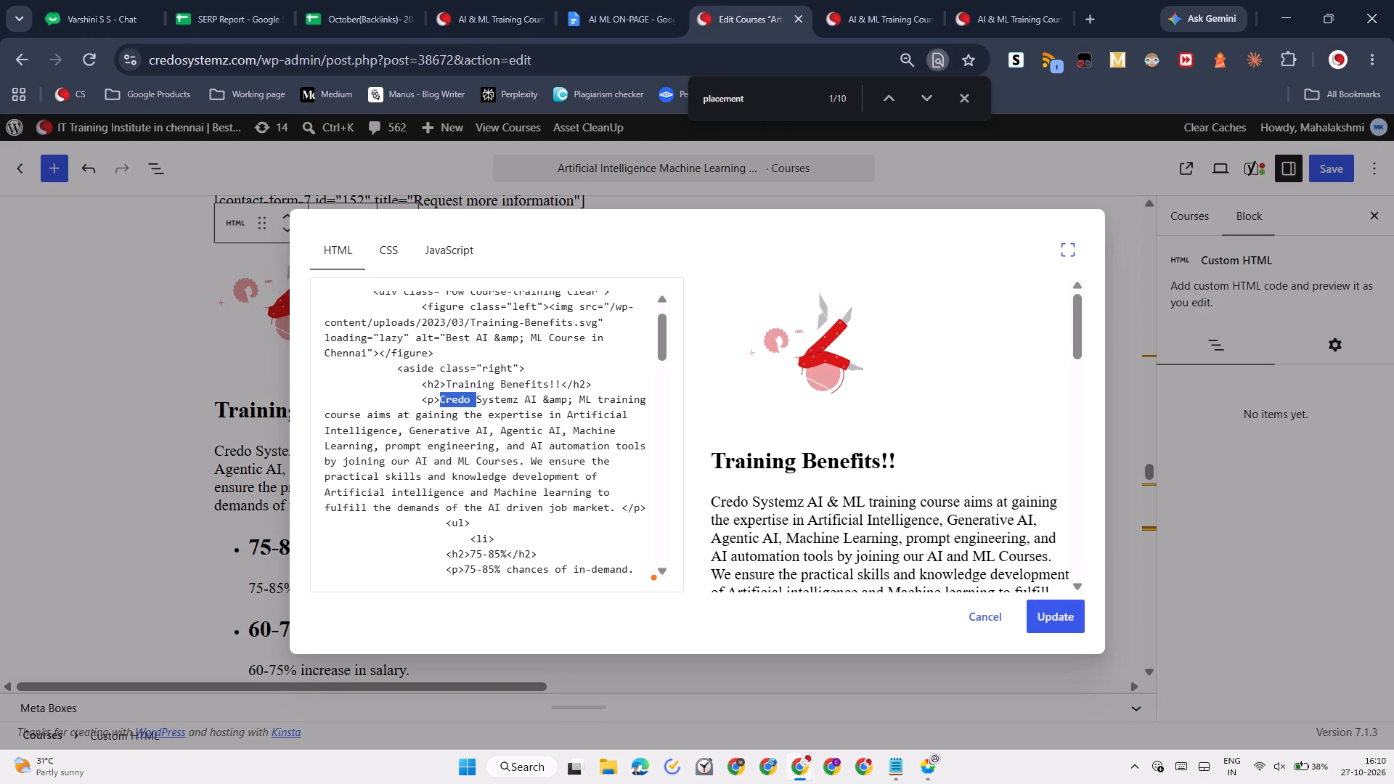
double_click(481, 445)
double_click(449, 403)
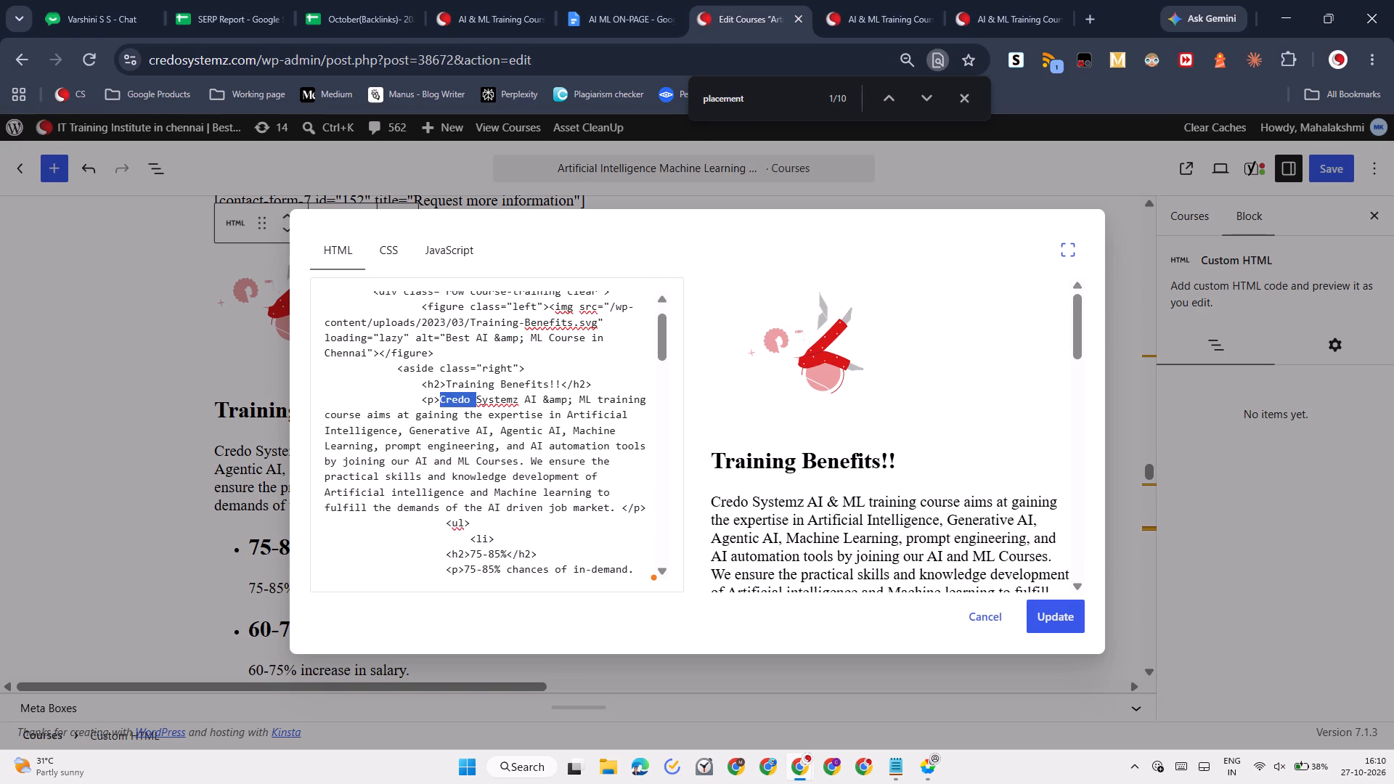
double_click(426, 422)
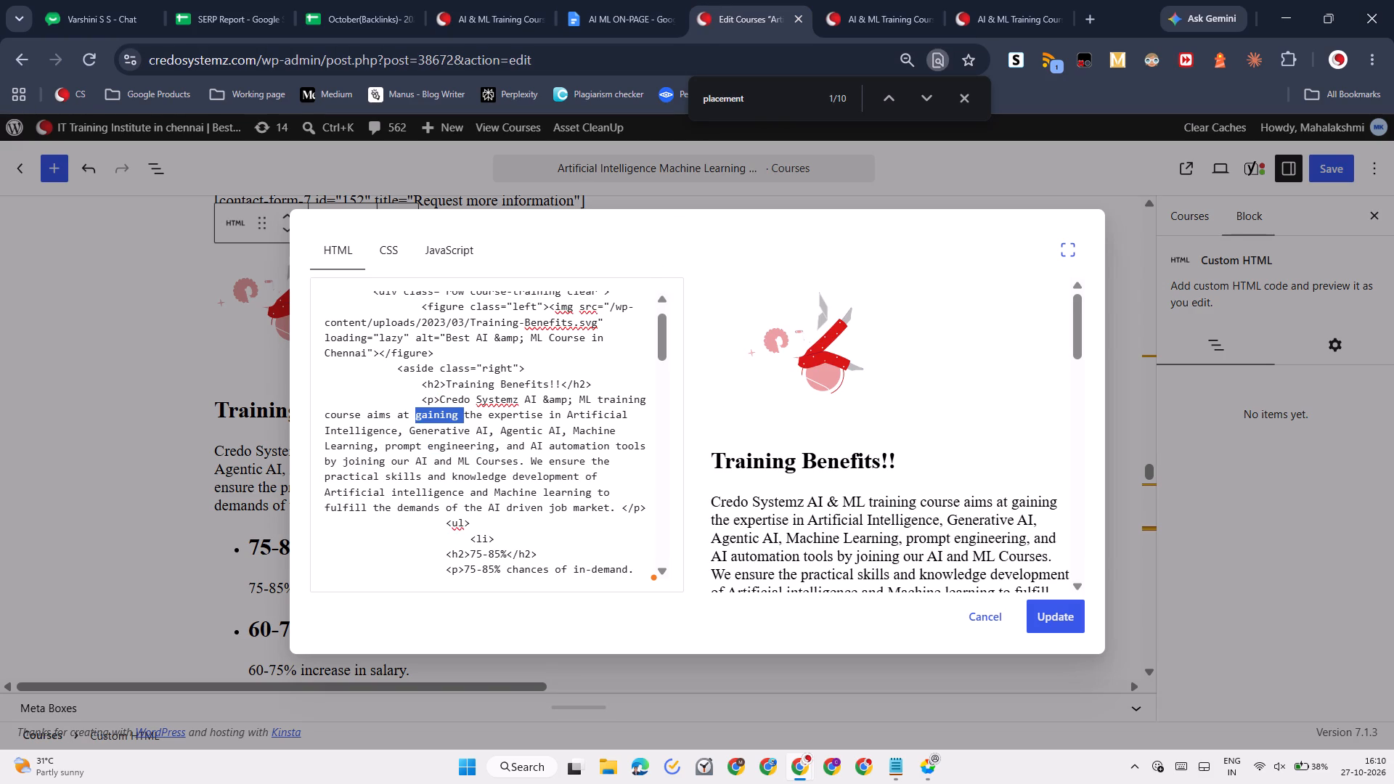
double_click(498, 408)
double_click(520, 397)
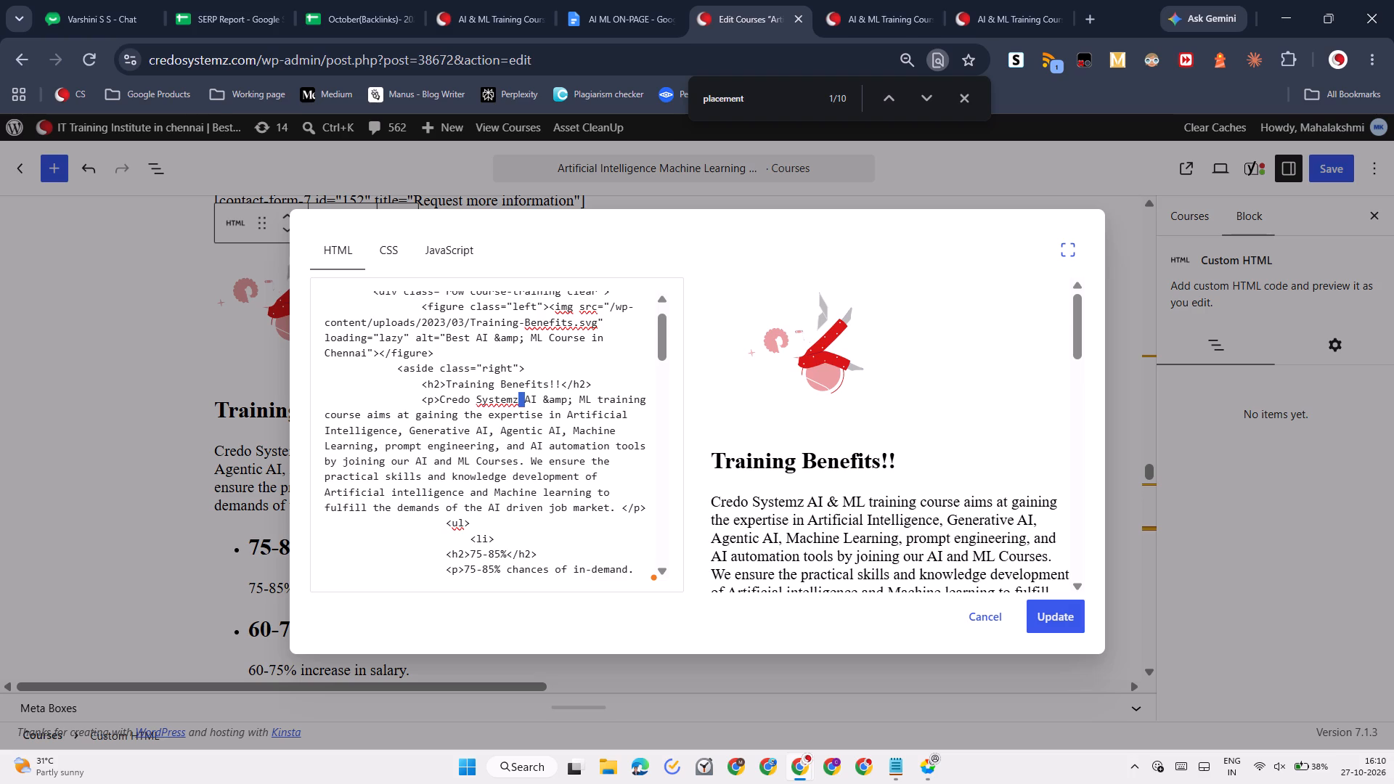
double_click(524, 397)
drag(524, 397, 532, 409)
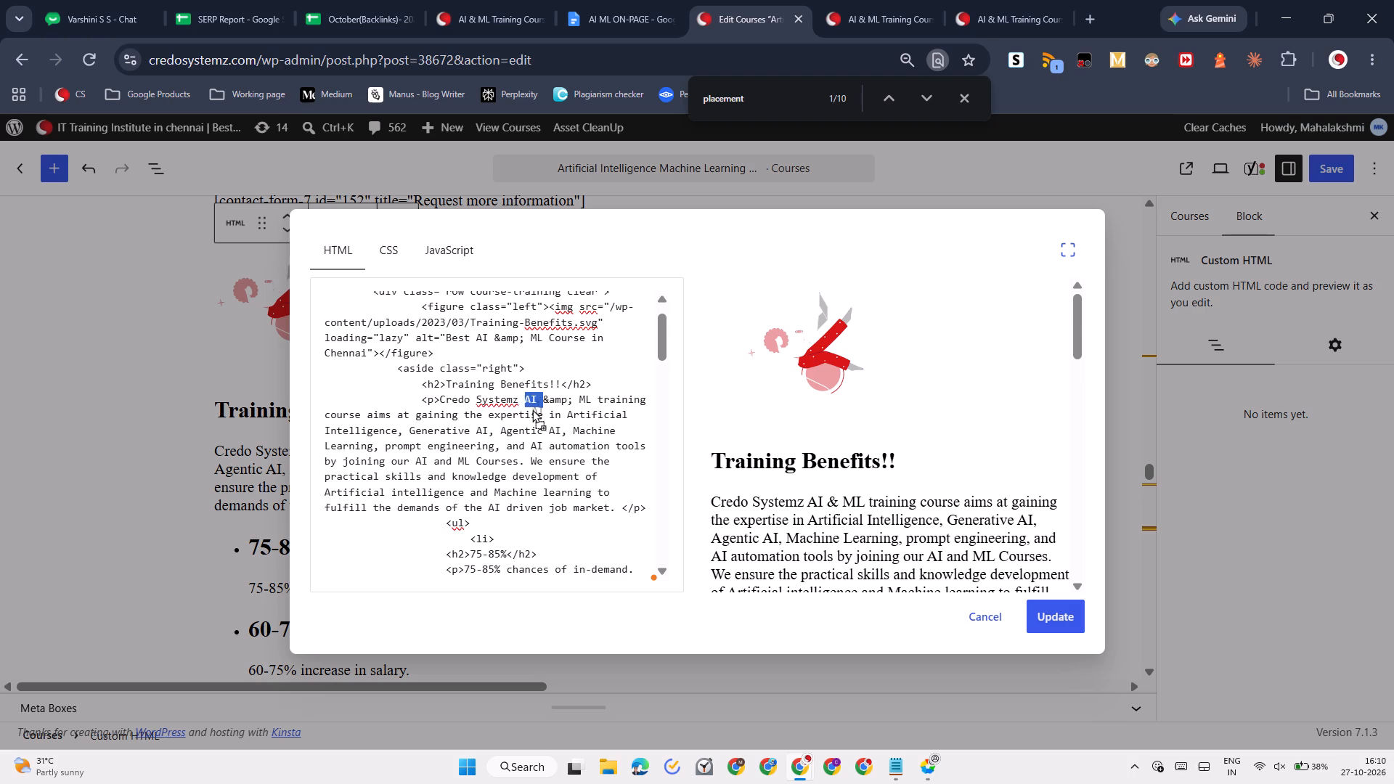
drag(532, 409, 537, 422)
click(537, 422)
drag(614, 508, 521, 409)
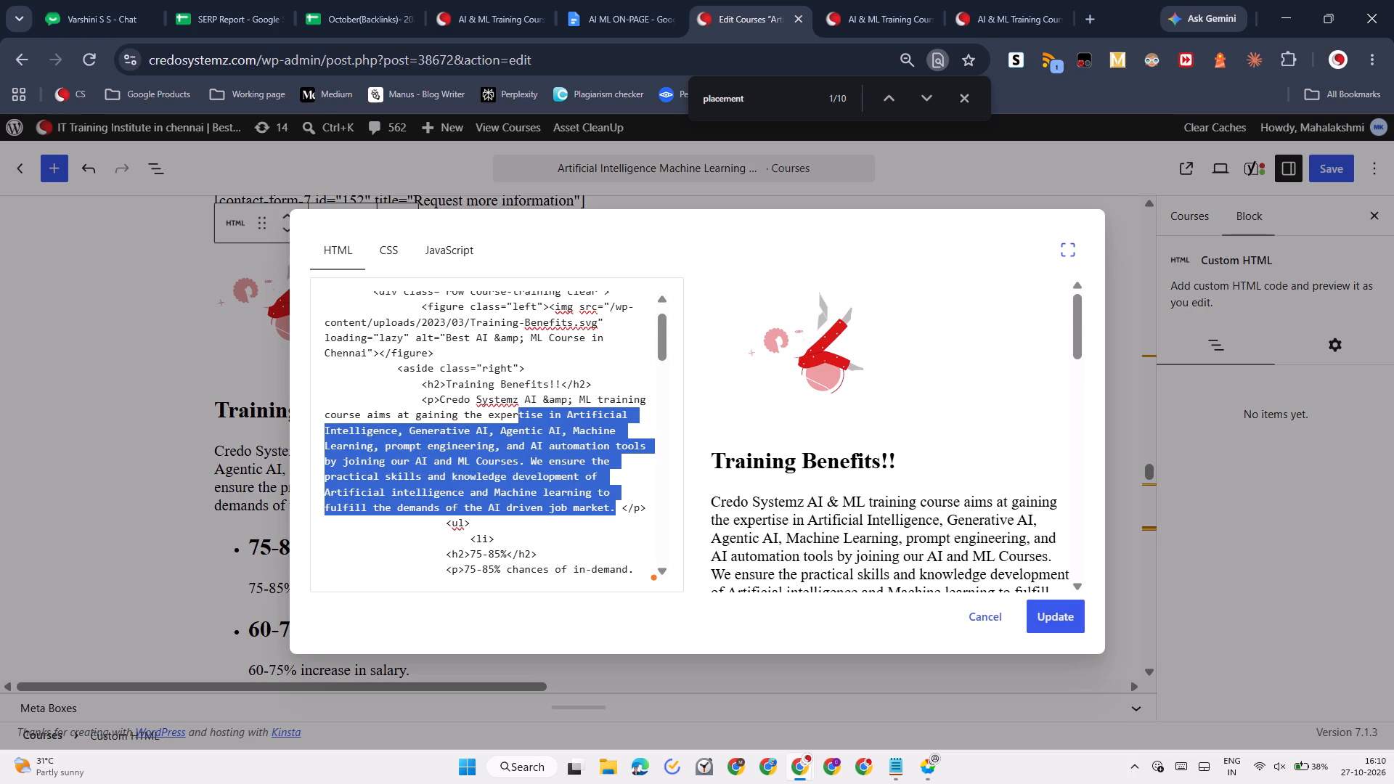
drag(521, 409, 524, 405)
click(524, 405)
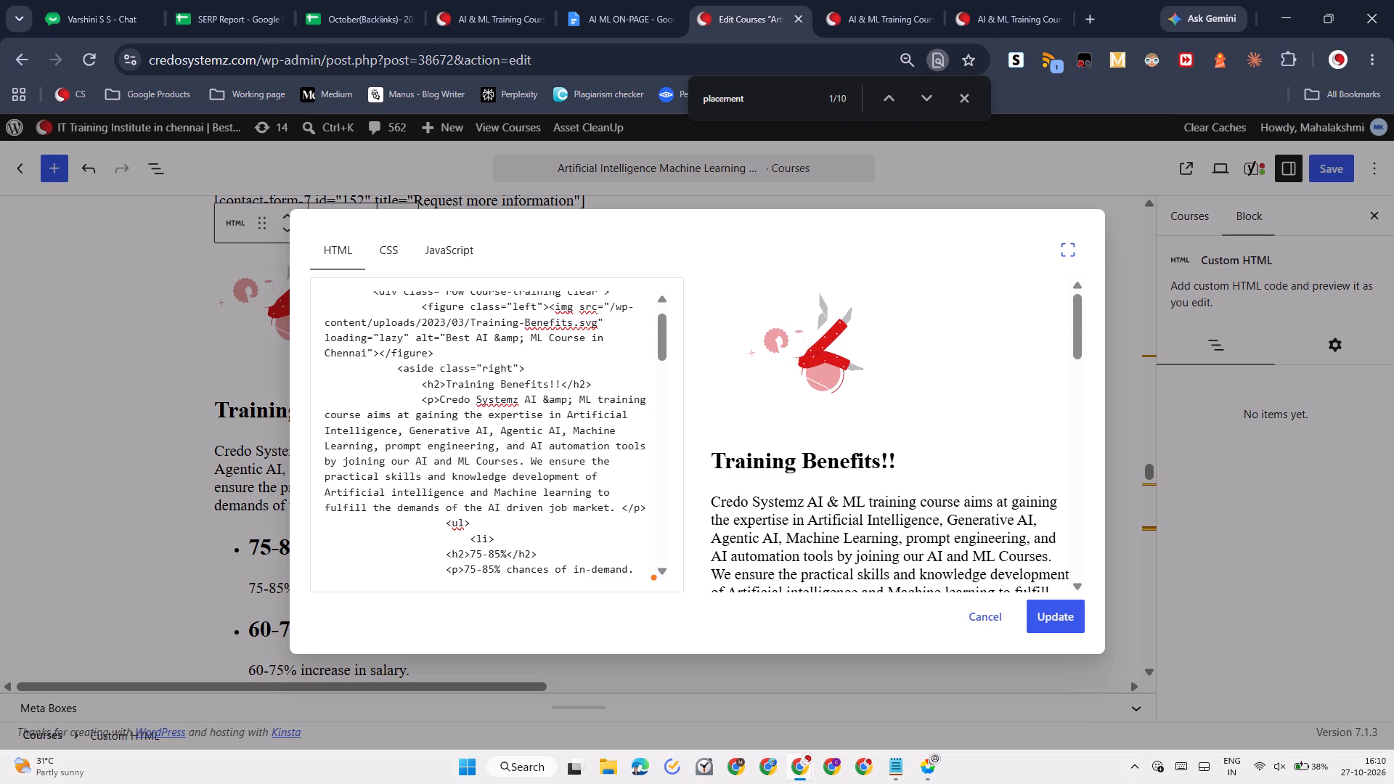
drag(526, 396, 587, 484)
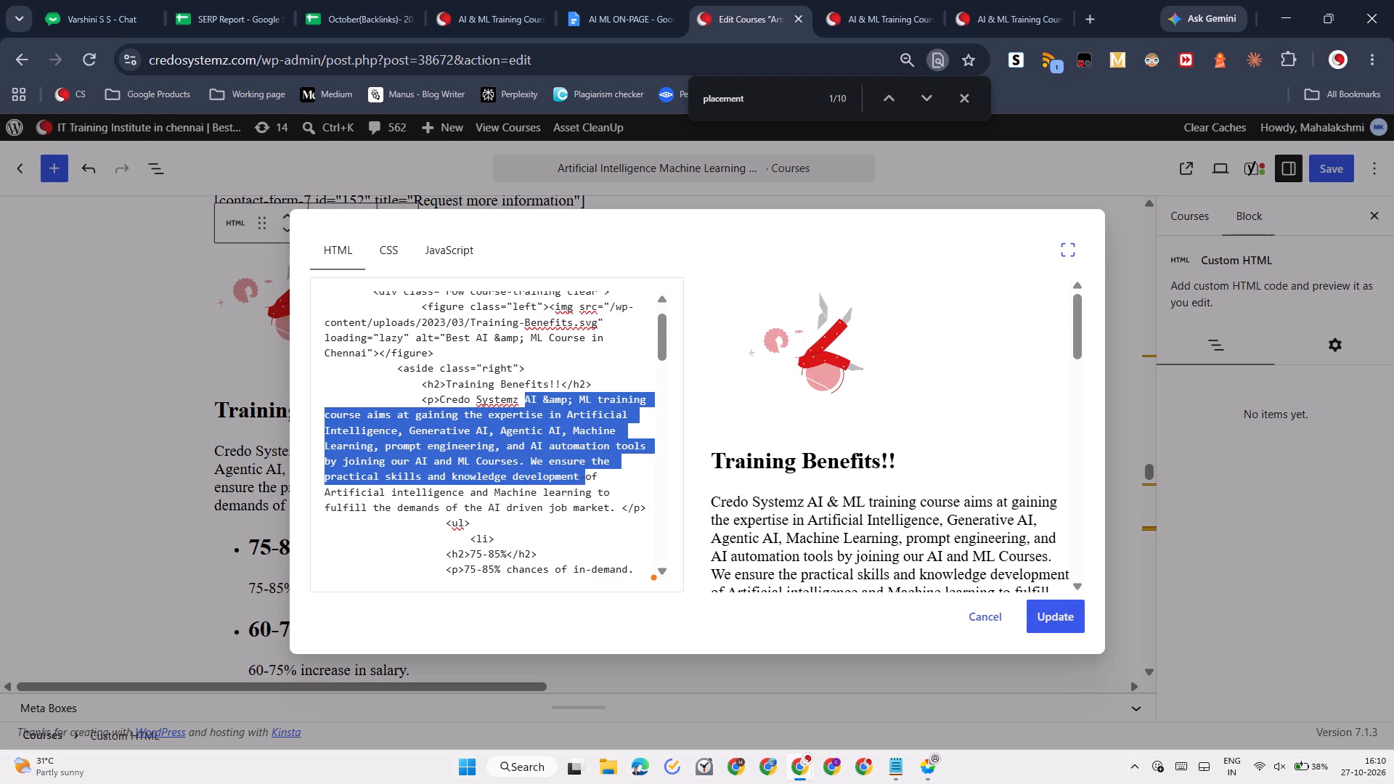
drag(587, 484, 617, 507)
click(617, 507)
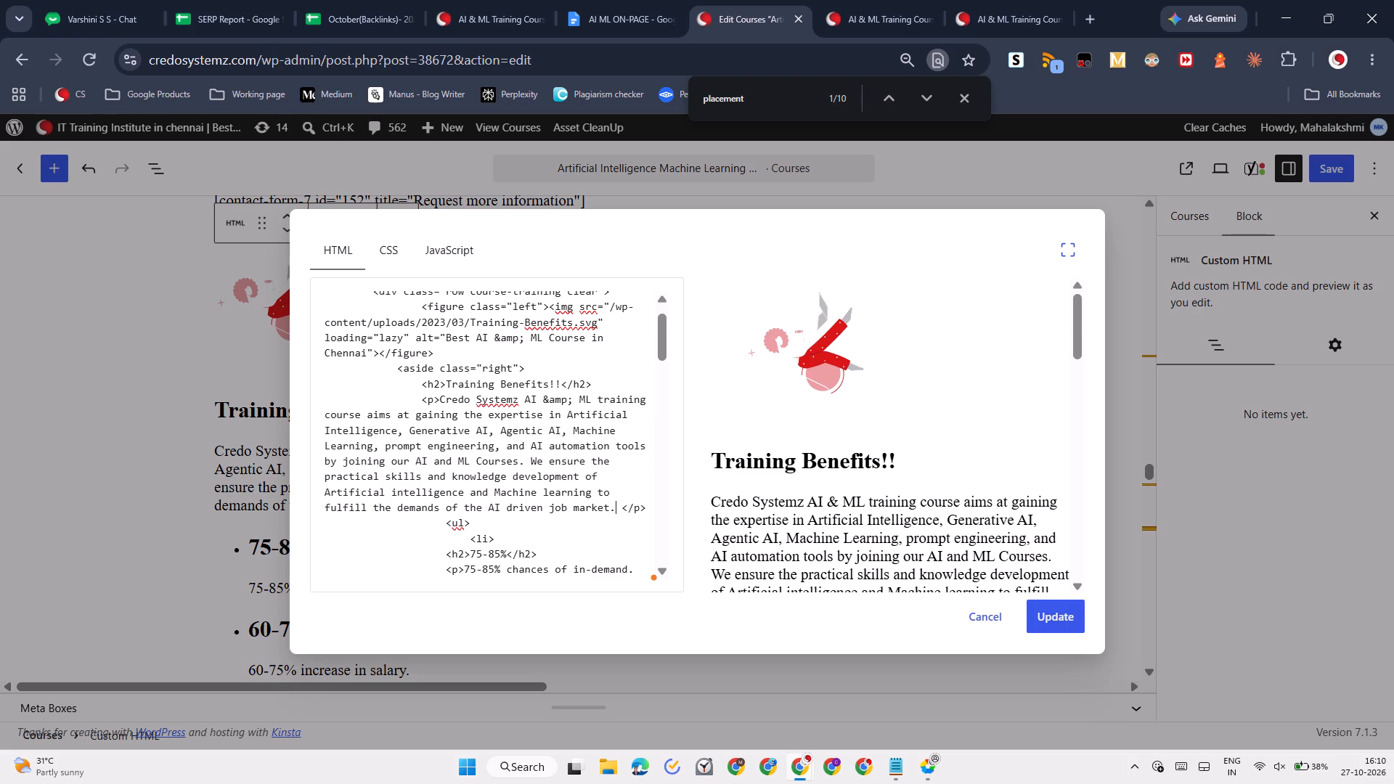
double_click(610, 512)
click(619, 512)
drag(619, 512, 529, 391)
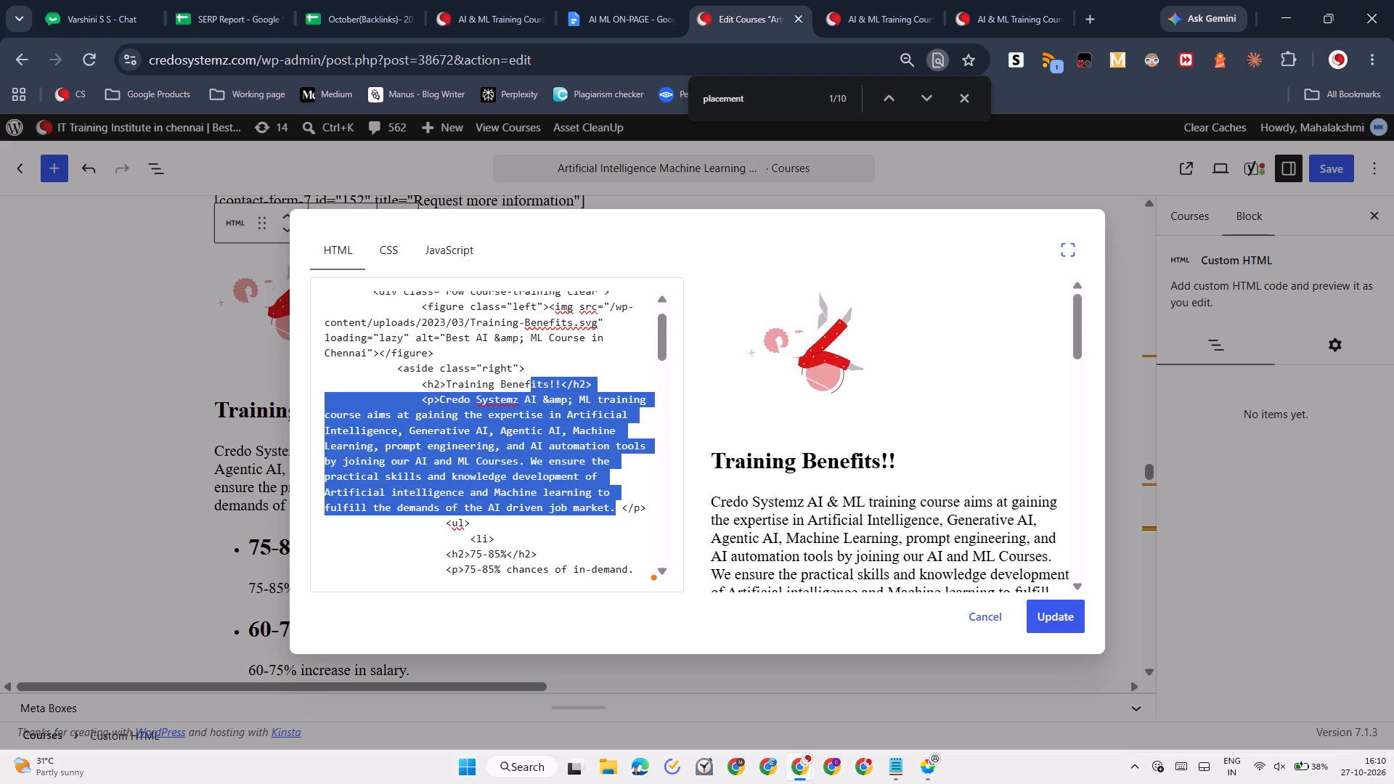
drag(529, 391, 524, 401)
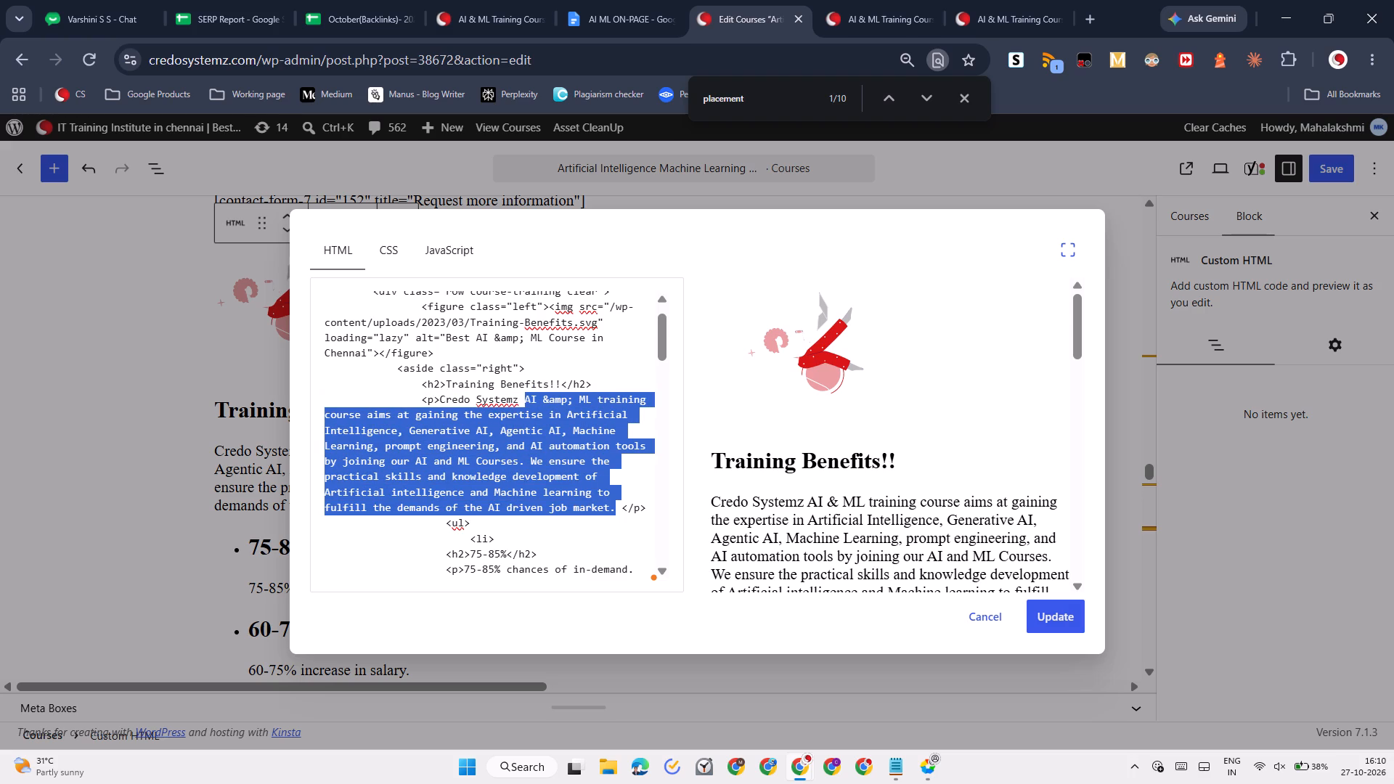
key(ctrl+v)
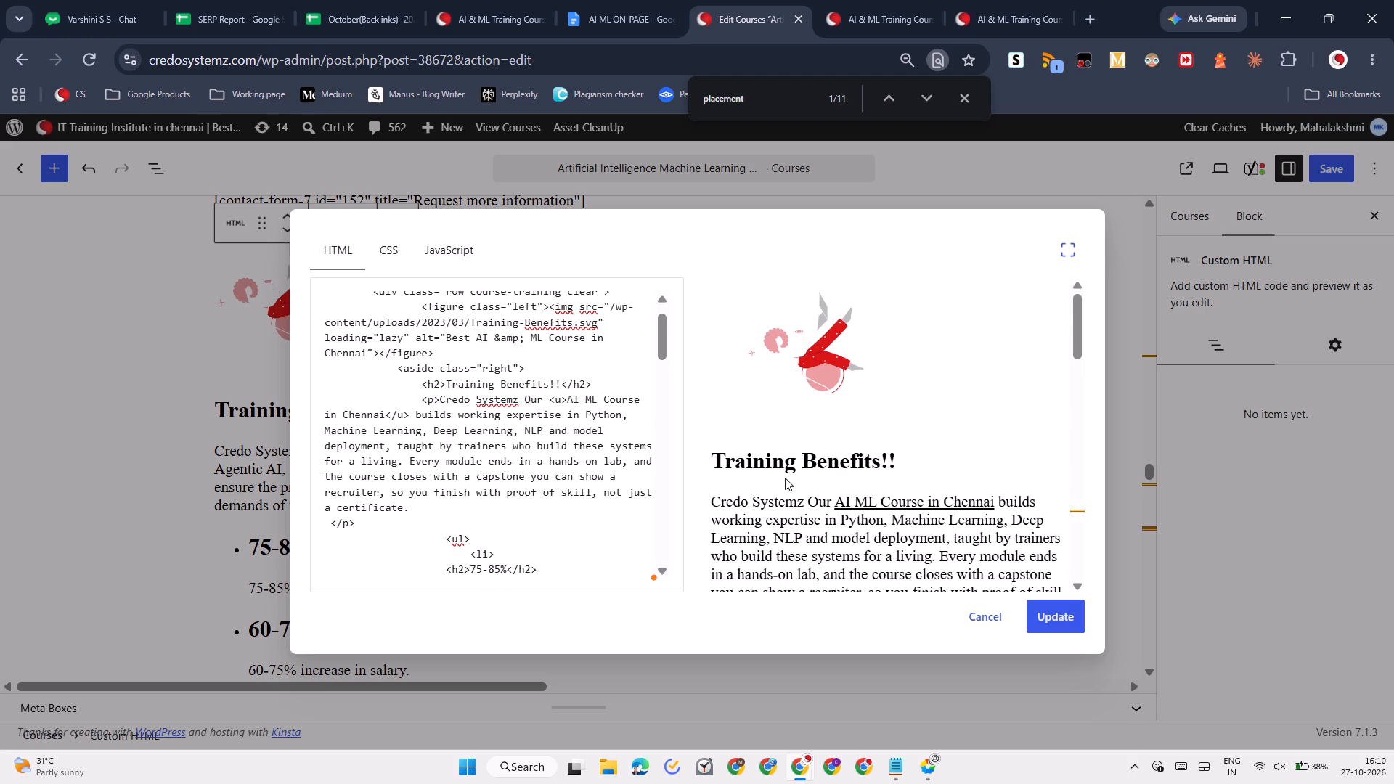
scroll(785, 478, down, 1)
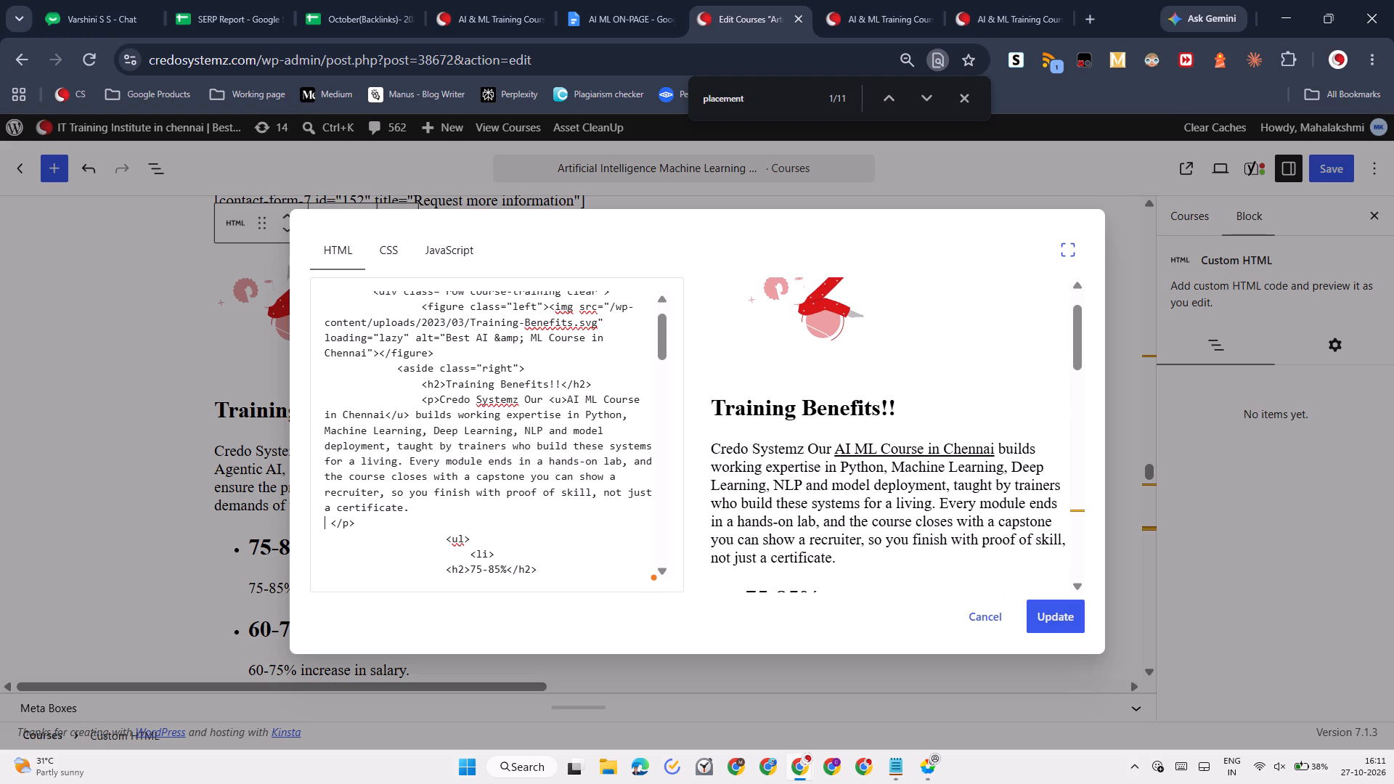
Discard the pending HTML edit of the Training Benefits block and reopen its original code at the paragraph beginning "Credo Systemz AI &amp; ML training course".
click(876, 449)
click(984, 612)
click(727, 429)
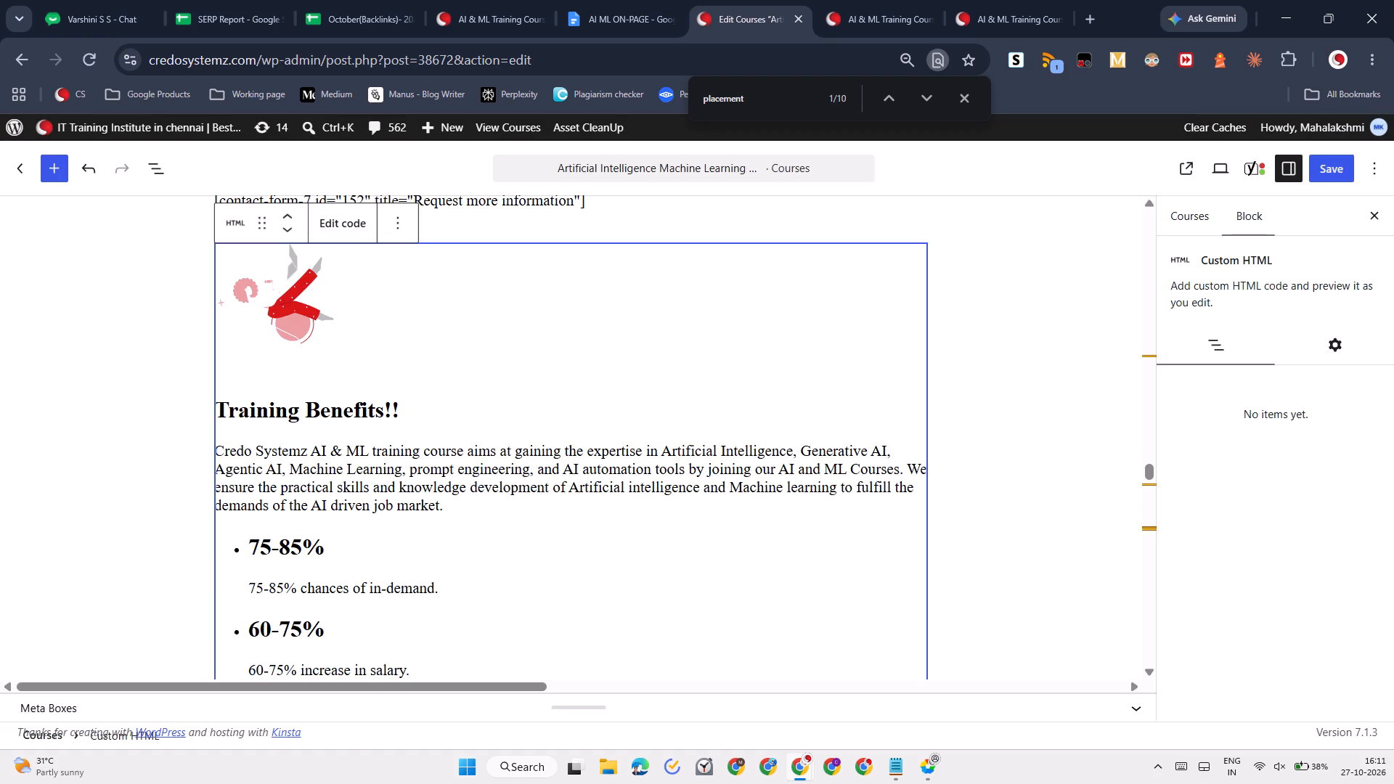
click(359, 230)
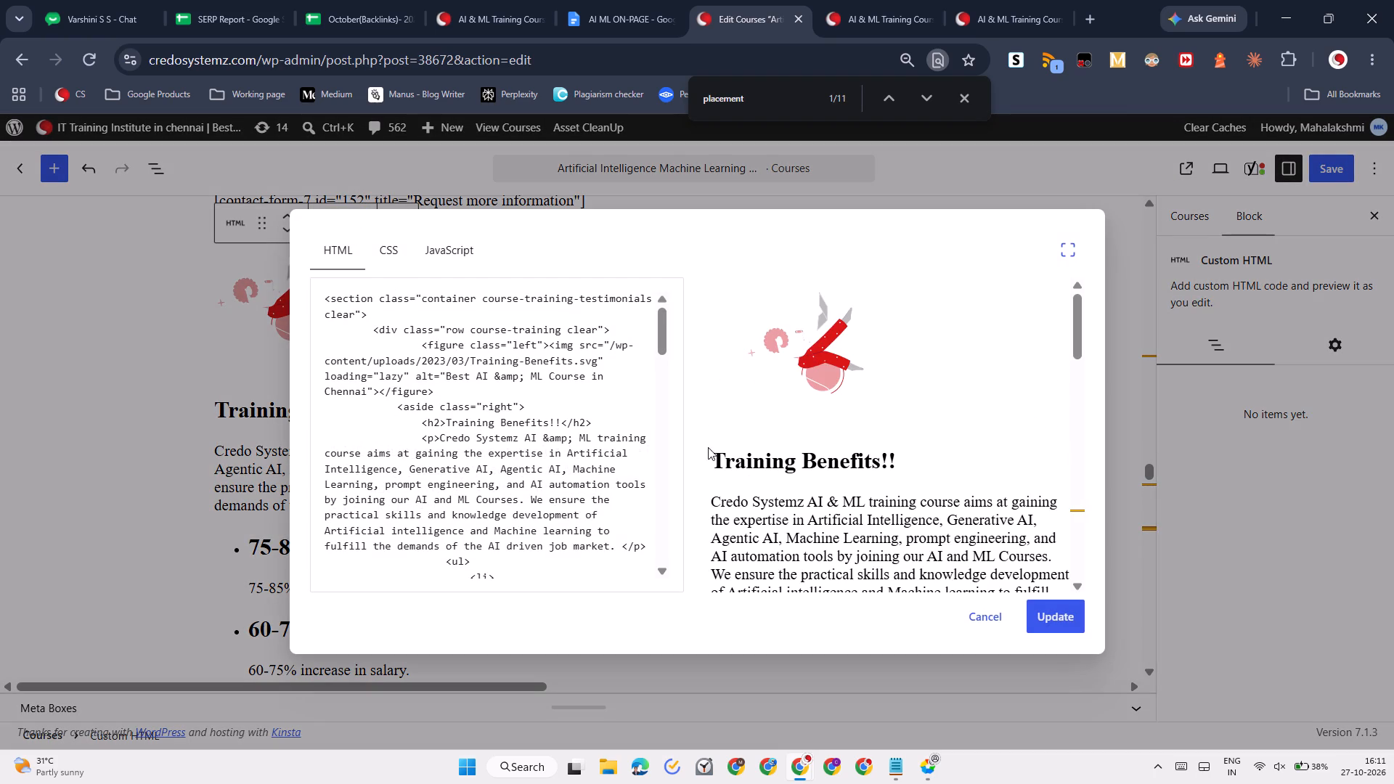
drag(711, 449, 783, 454)
scroll(783, 454, down, 1)
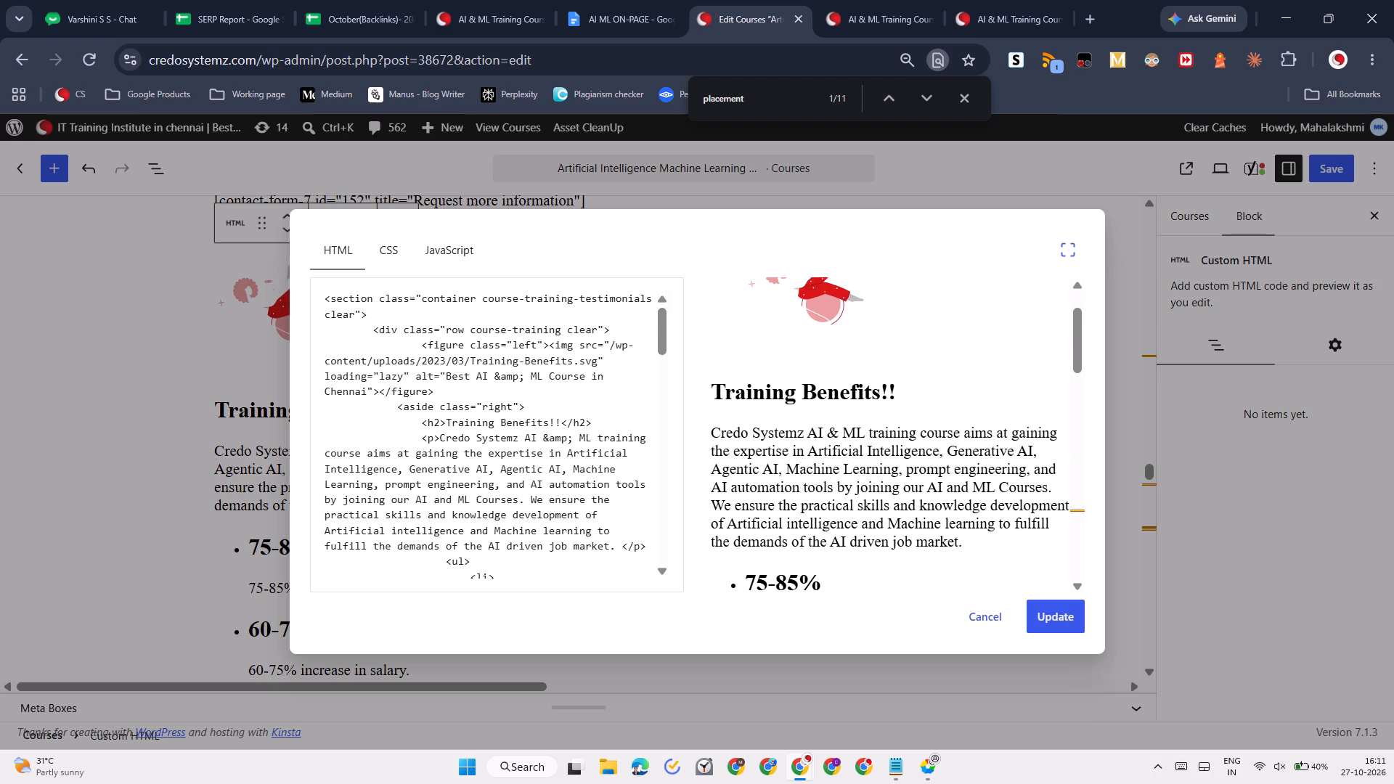
scroll(574, 500, down, 1)
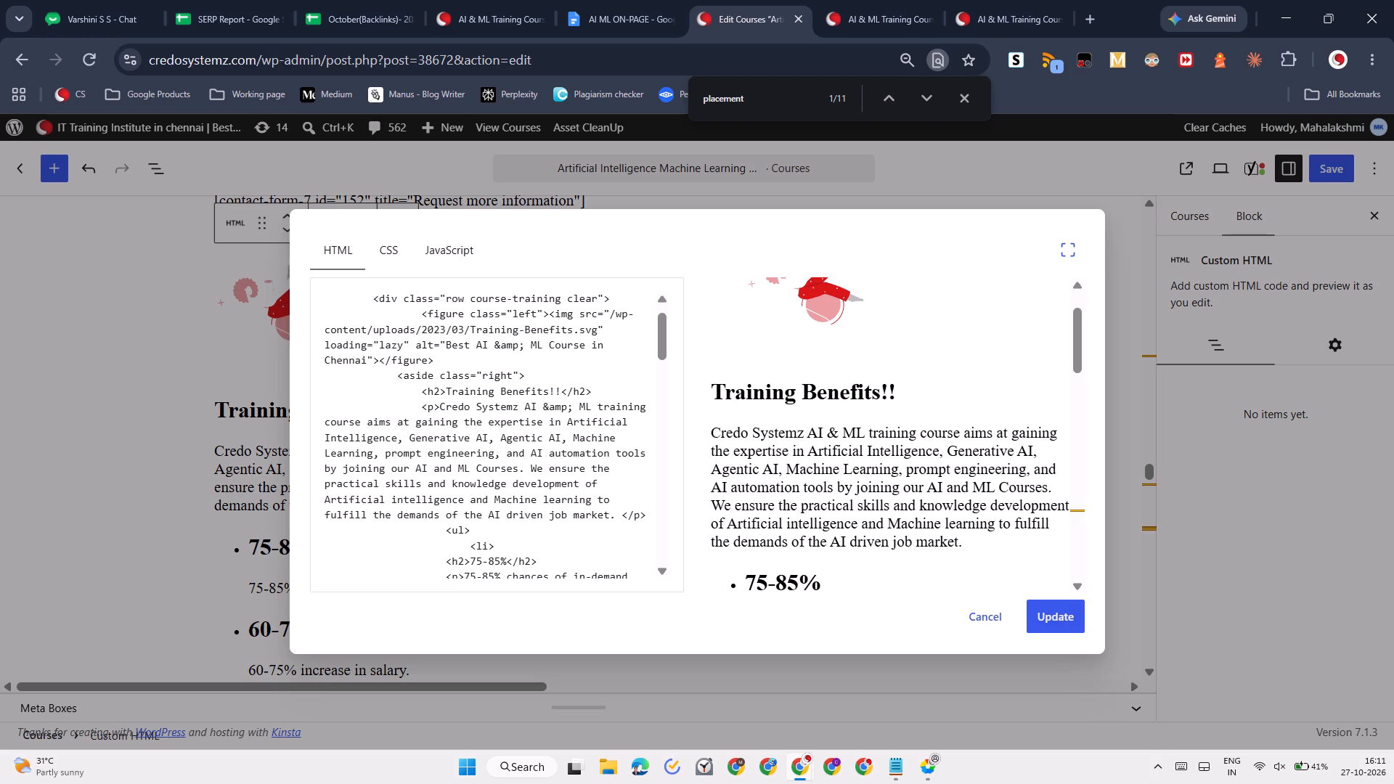
click(502, 444)
In Tab 4 of the AI ML ON-PAGE document, copy the Section 5 text from "builds working expertise" to "not just a certificate.".
click(645, 0)
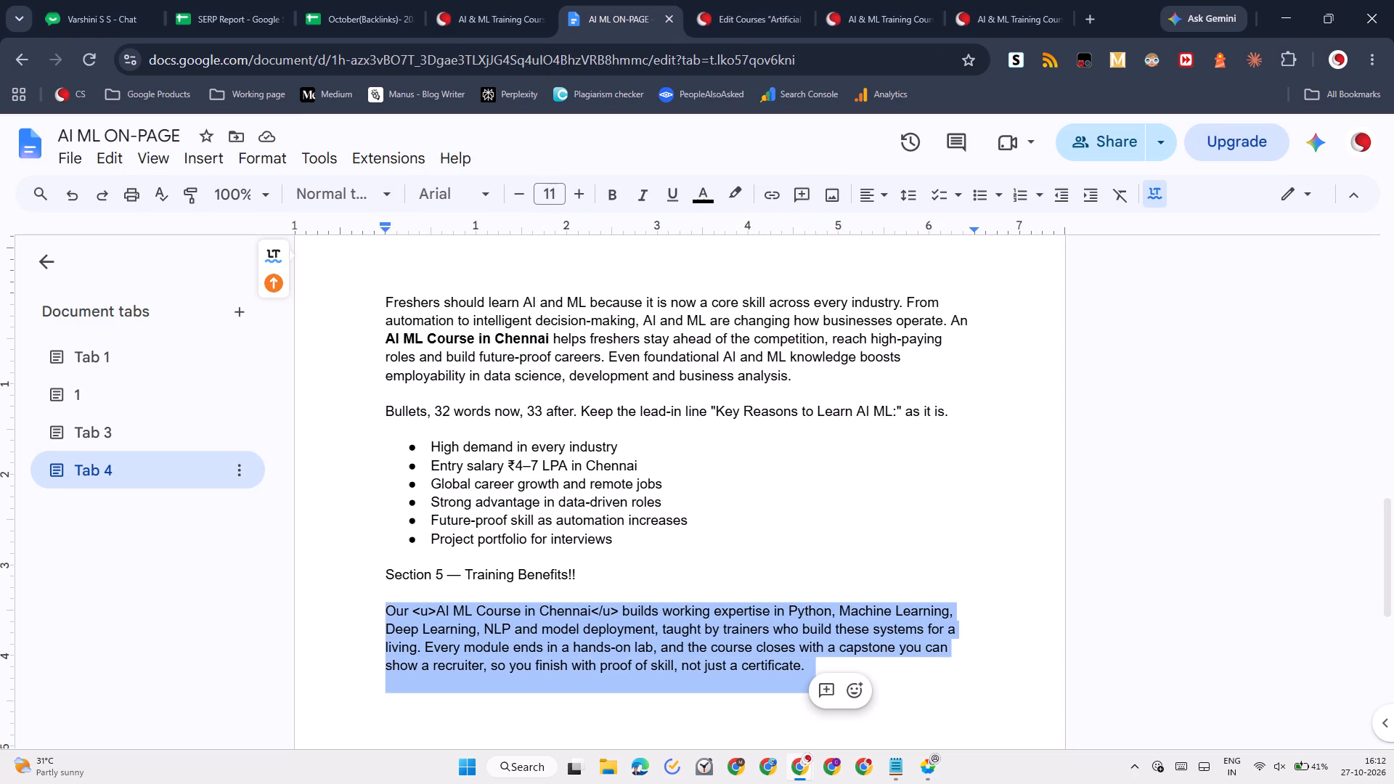
click(628, 613)
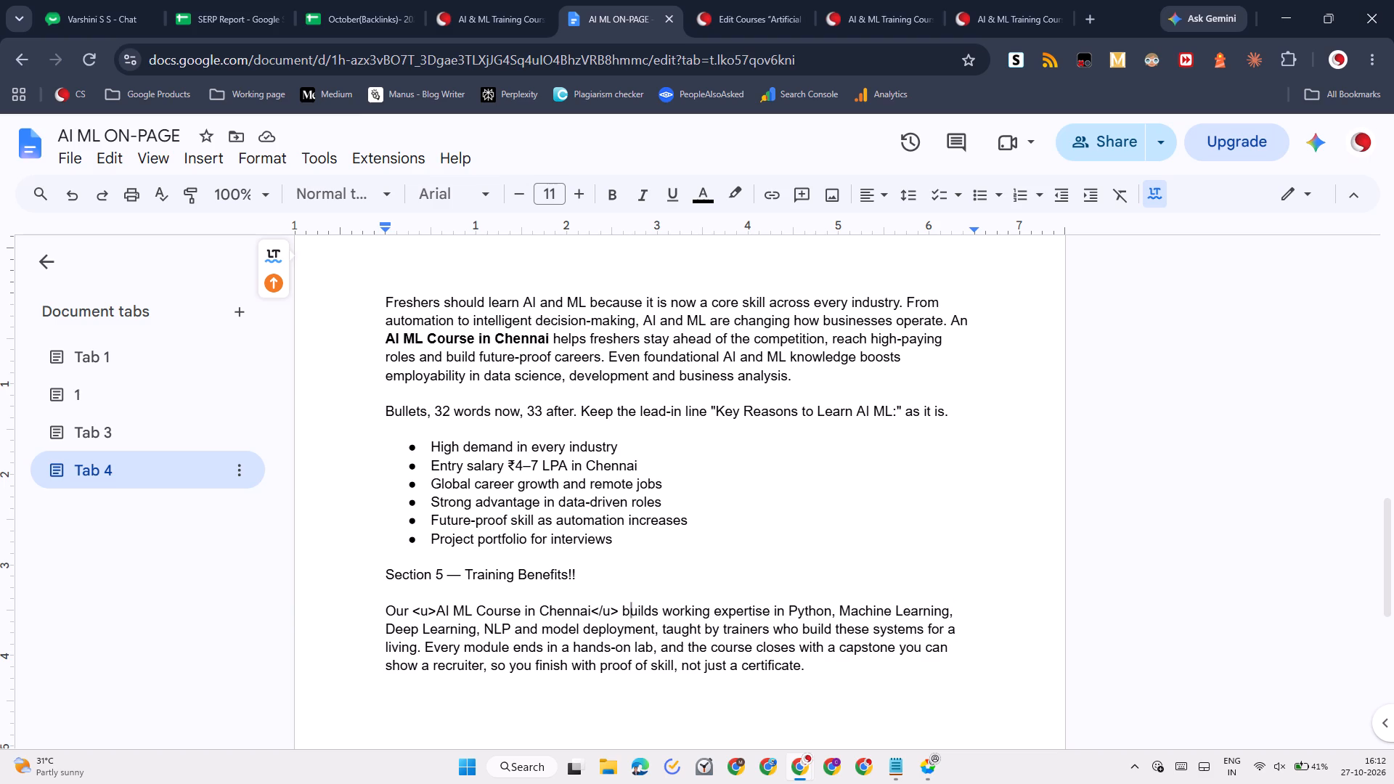
drag(619, 613, 810, 666)
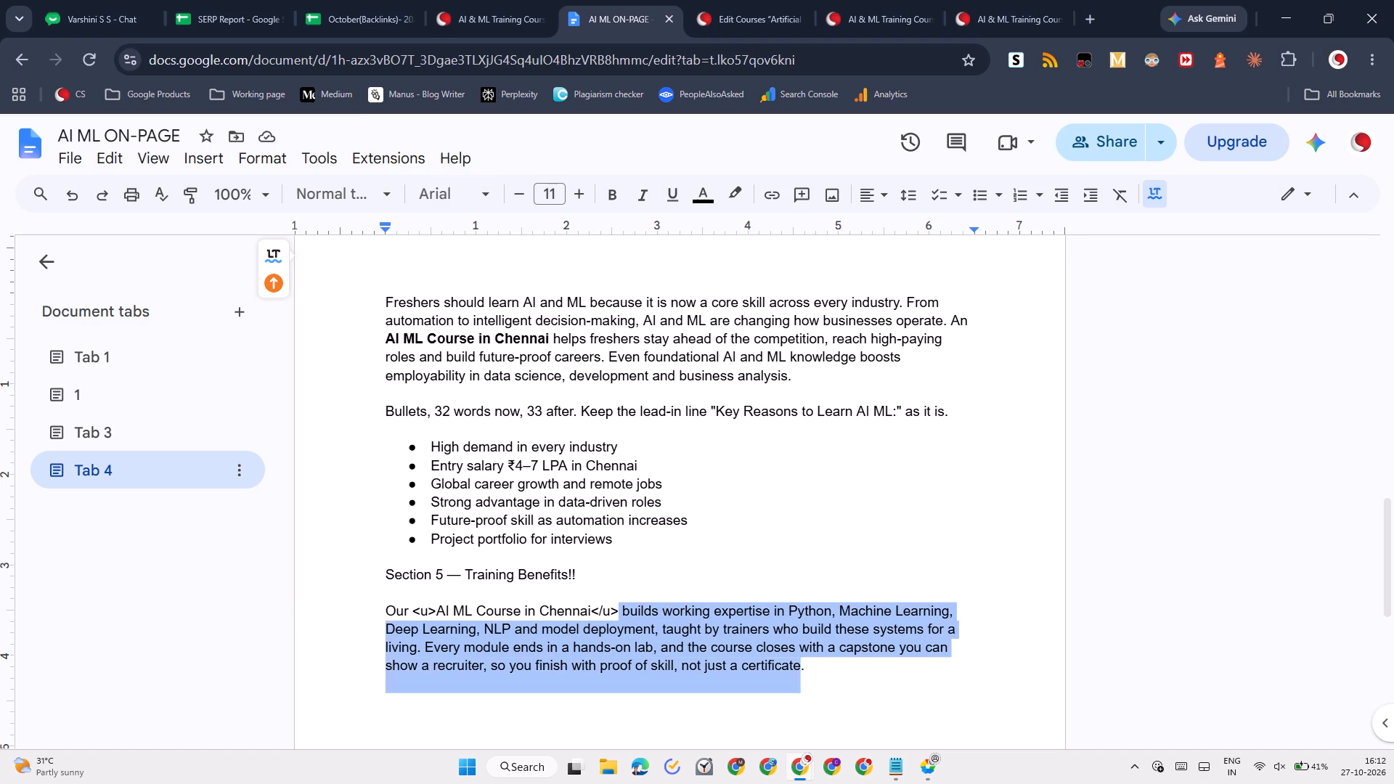
drag(810, 666, 826, 671)
key(ctrl+c)
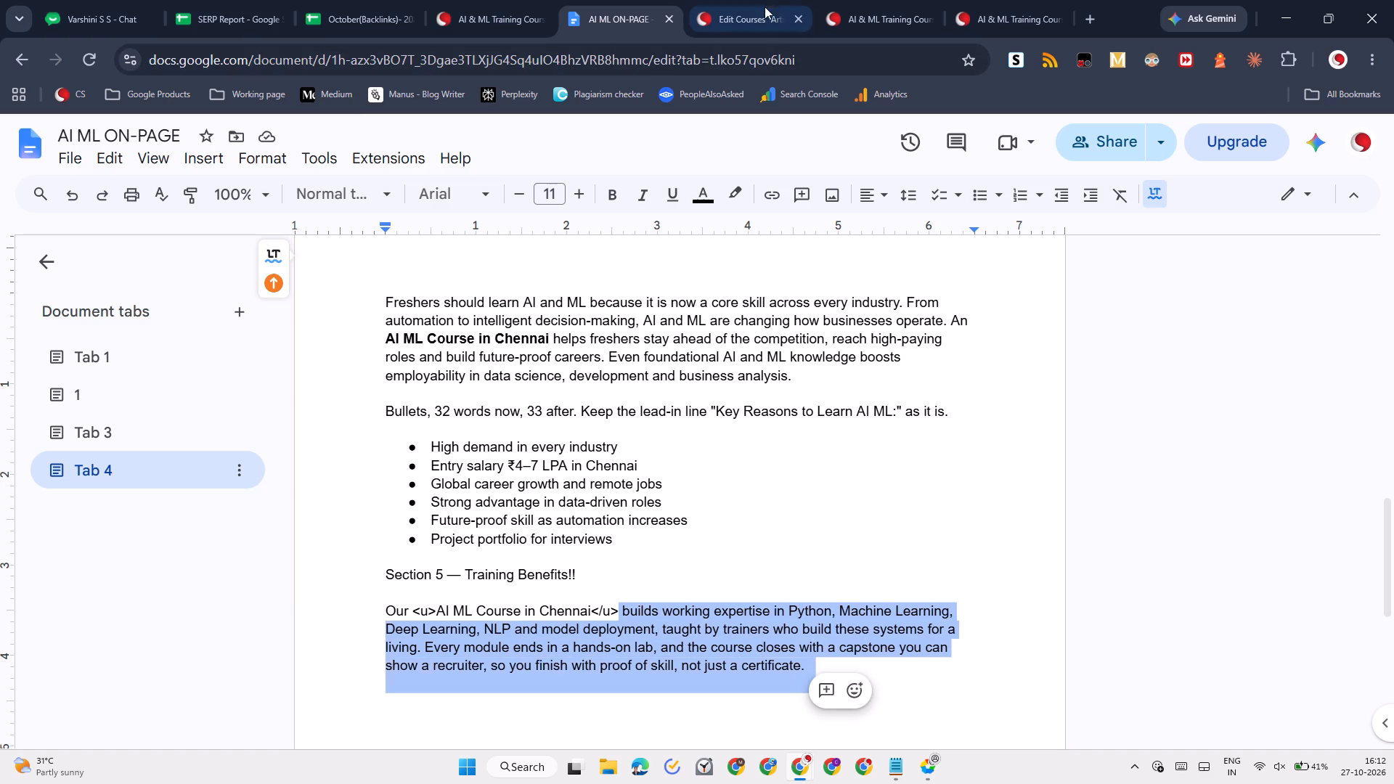
In the WordPress block's HTML, replace the paragraph text after "Credo Systemz AI &amp; ML training course" with the copied text and update the block.
click(760, 0)
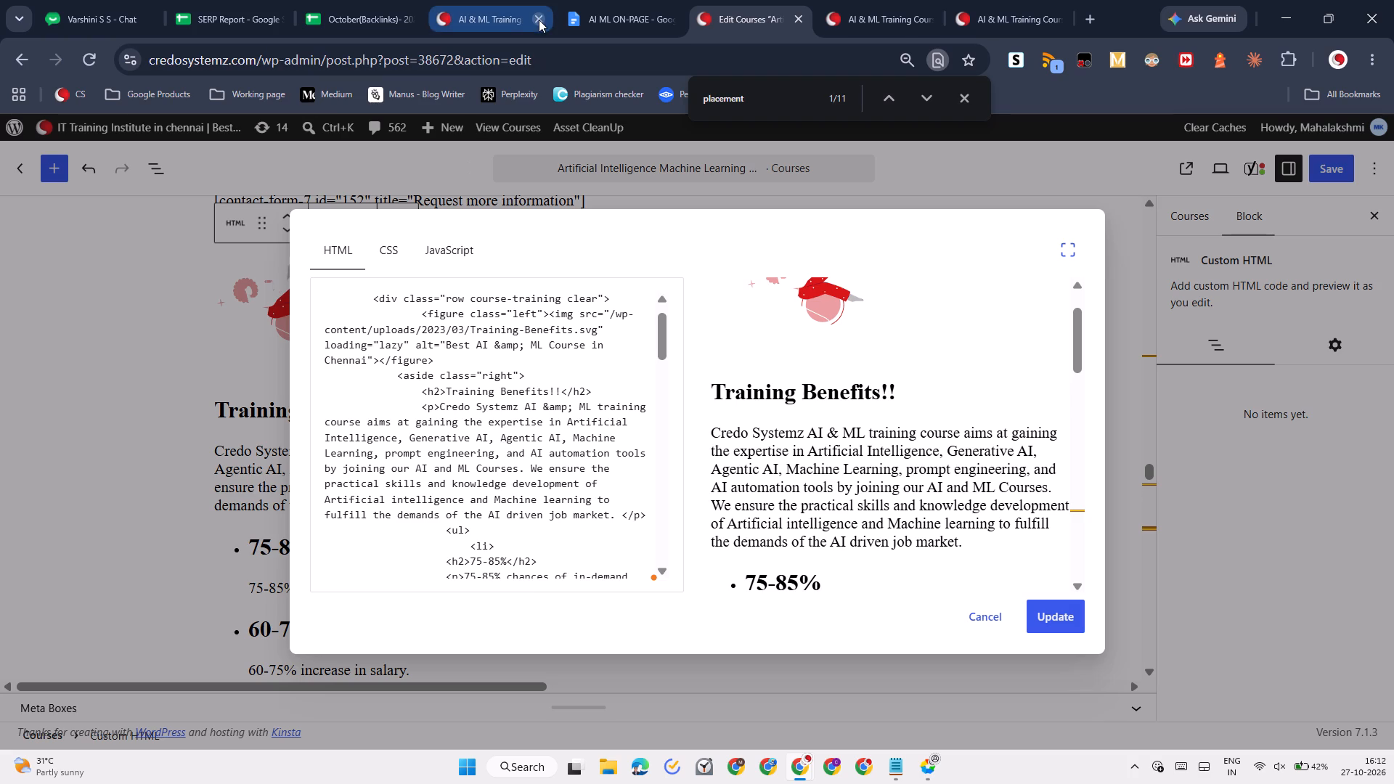
click(593, 0)
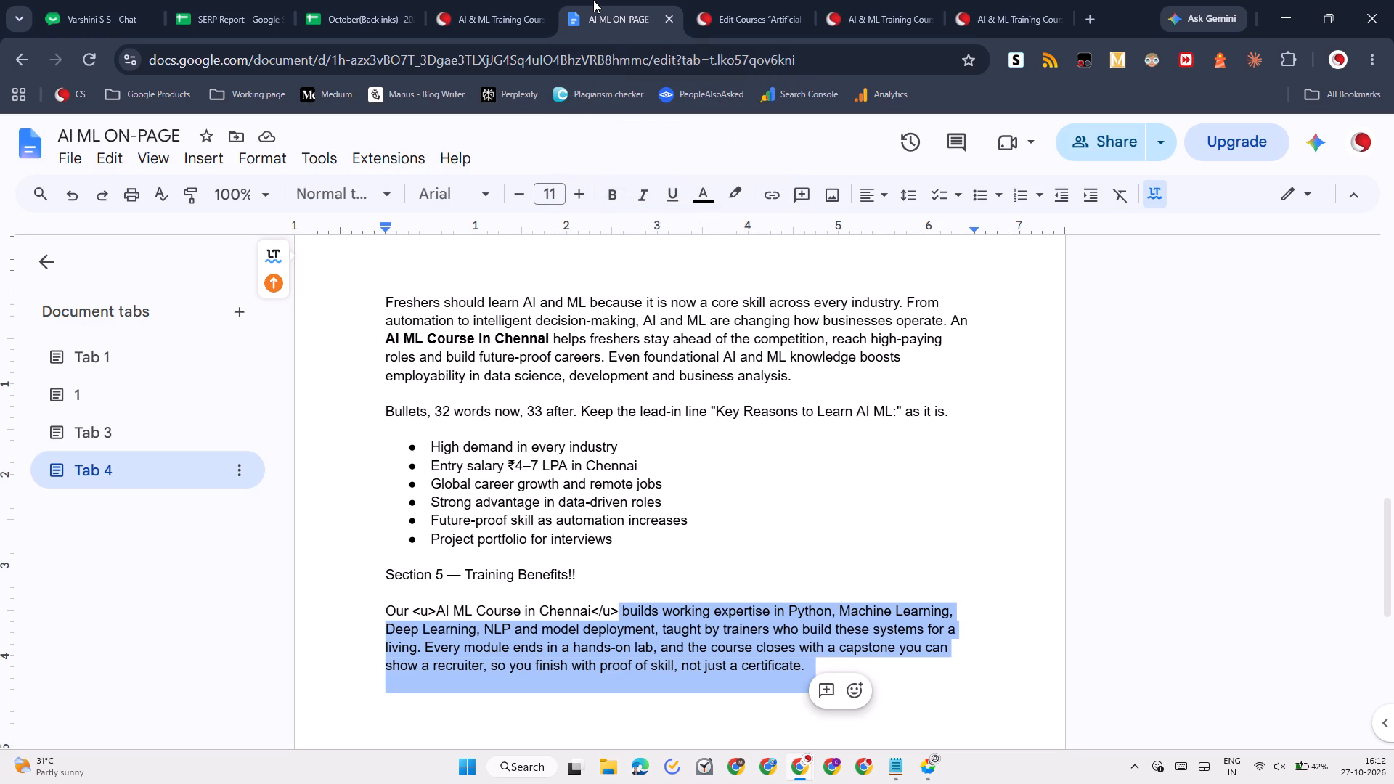
click(758, 0)
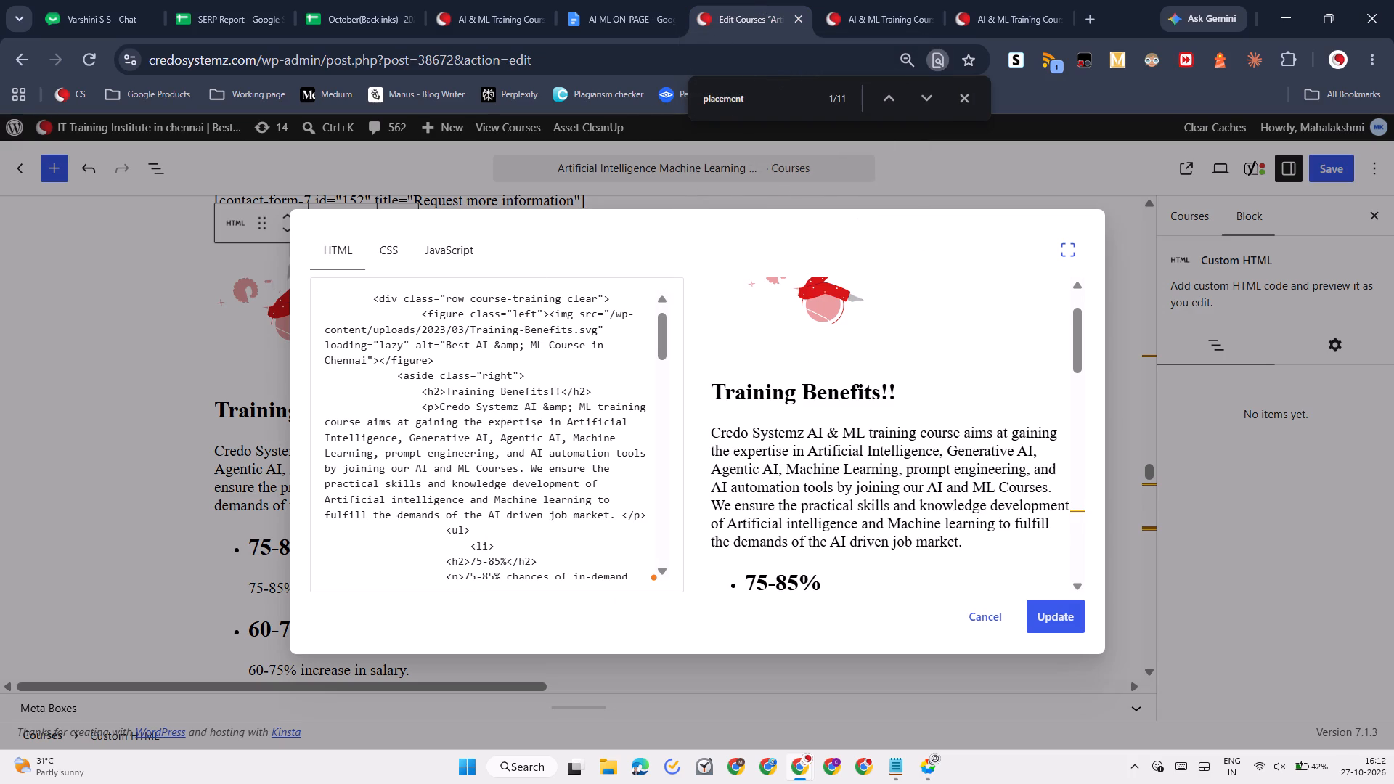
click(364, 424)
drag(366, 425, 599, 513)
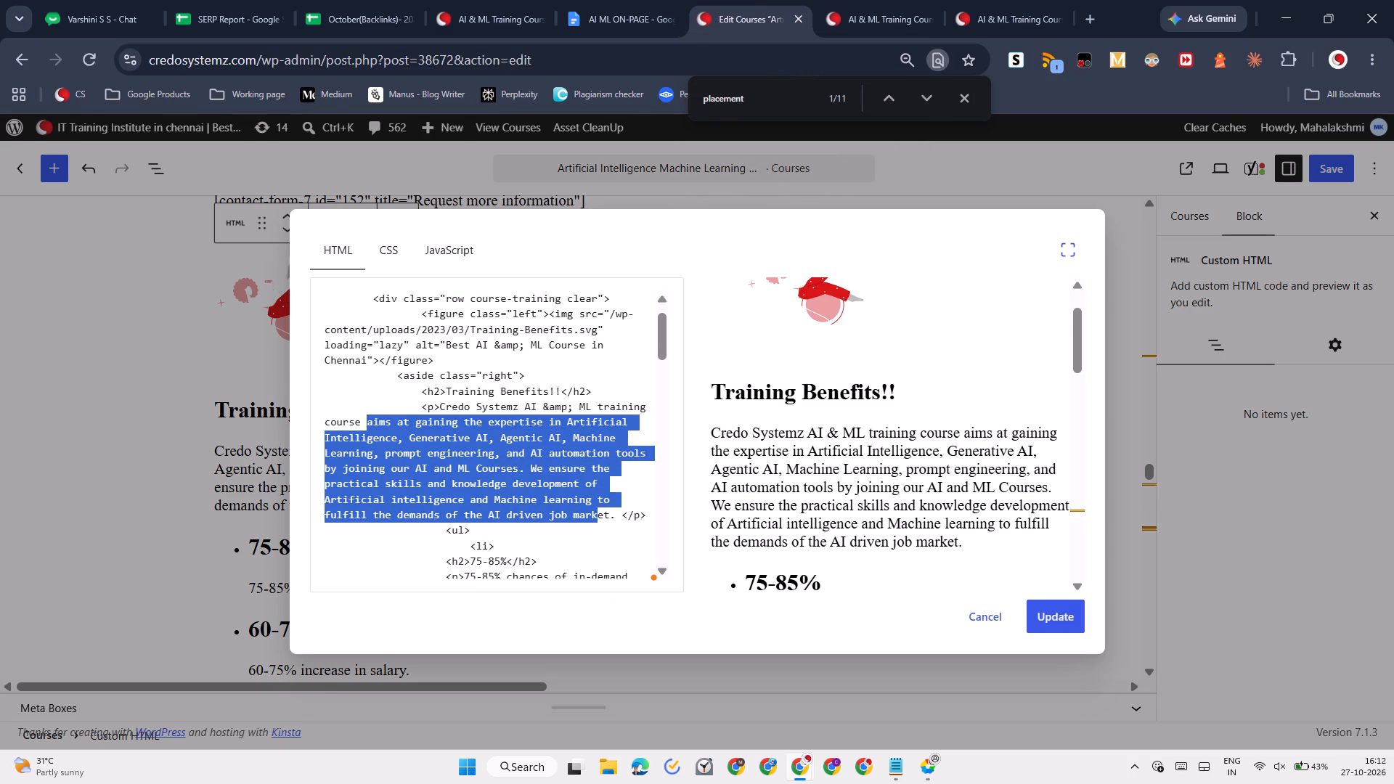
drag(599, 513, 620, 515)
drag(620, 515, 612, 515)
key(BackSpace)
key(Right)
key(BackSpace)
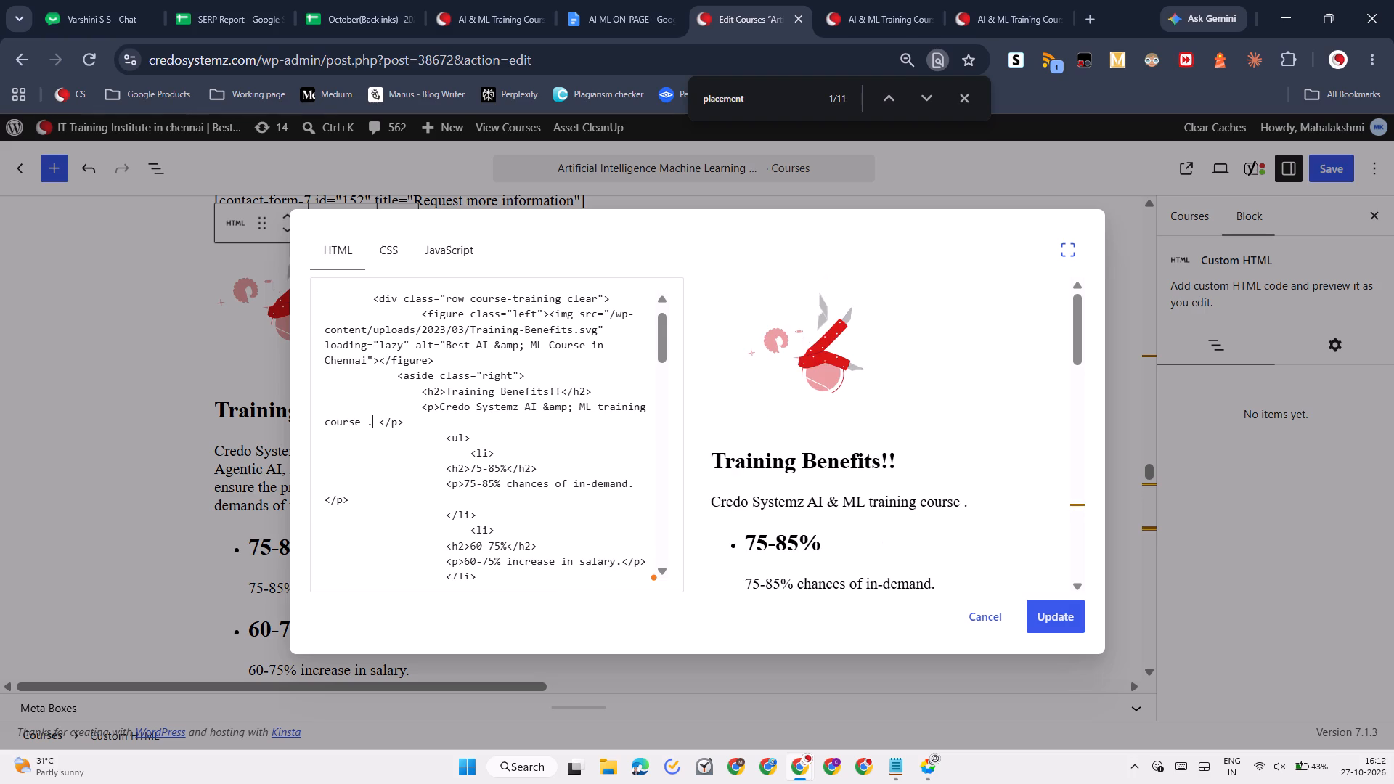
key(BackSpace)
key(space)
key(ctrl+v)
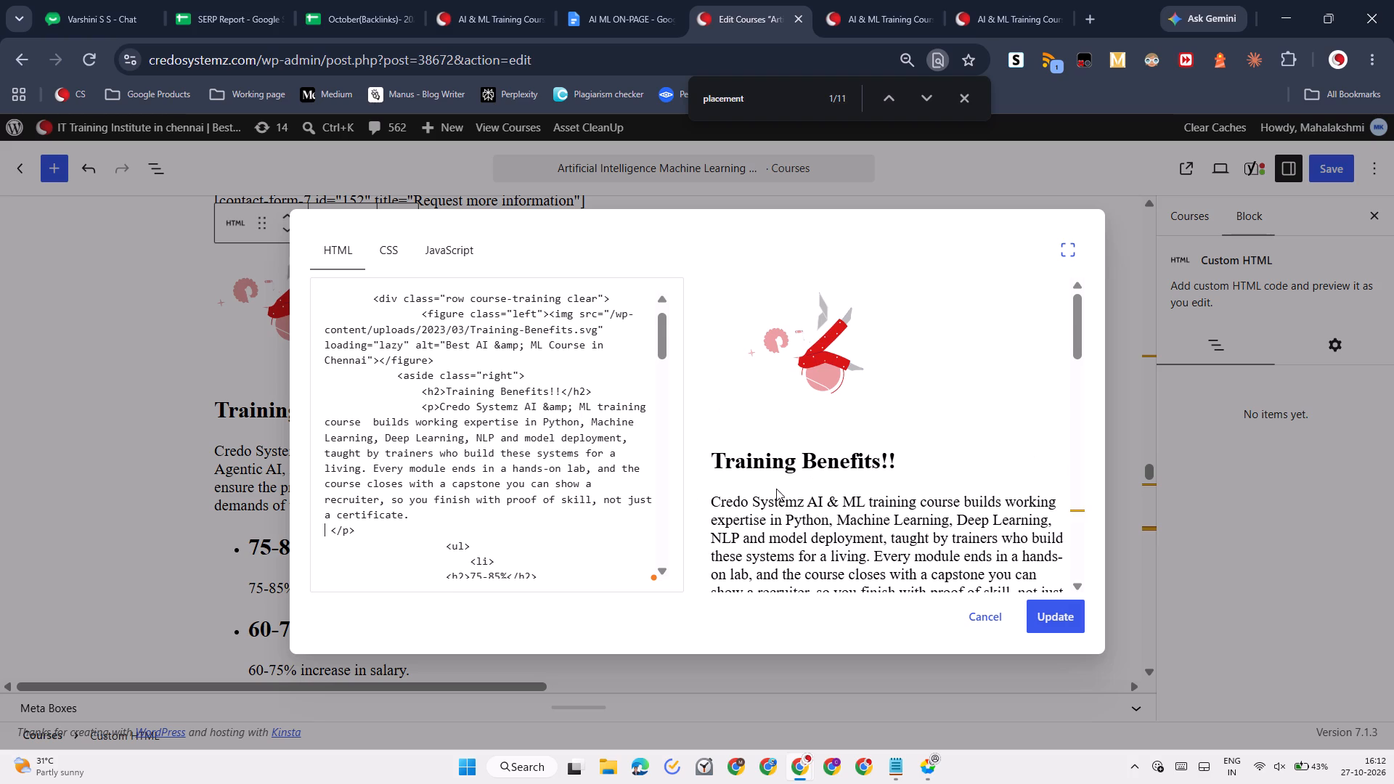
scroll(898, 483, down, 2)
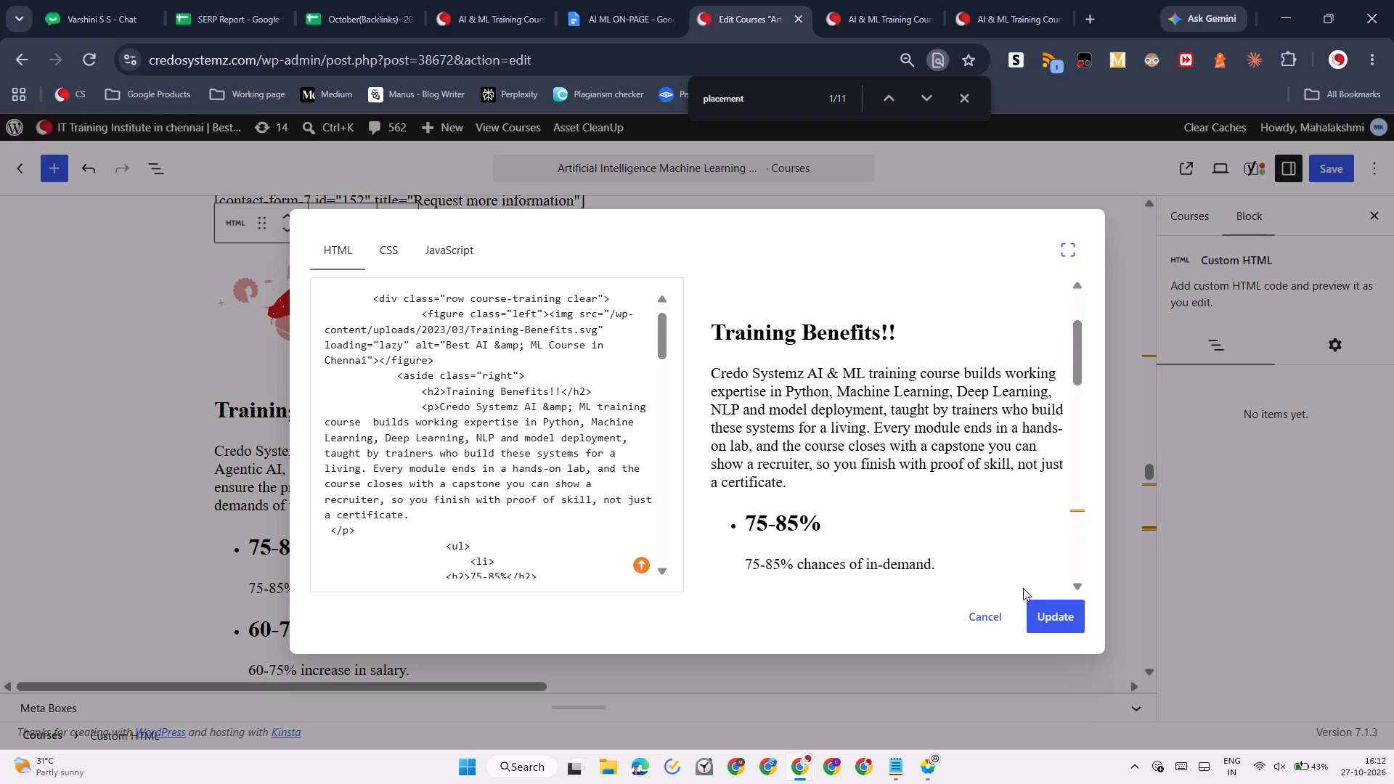
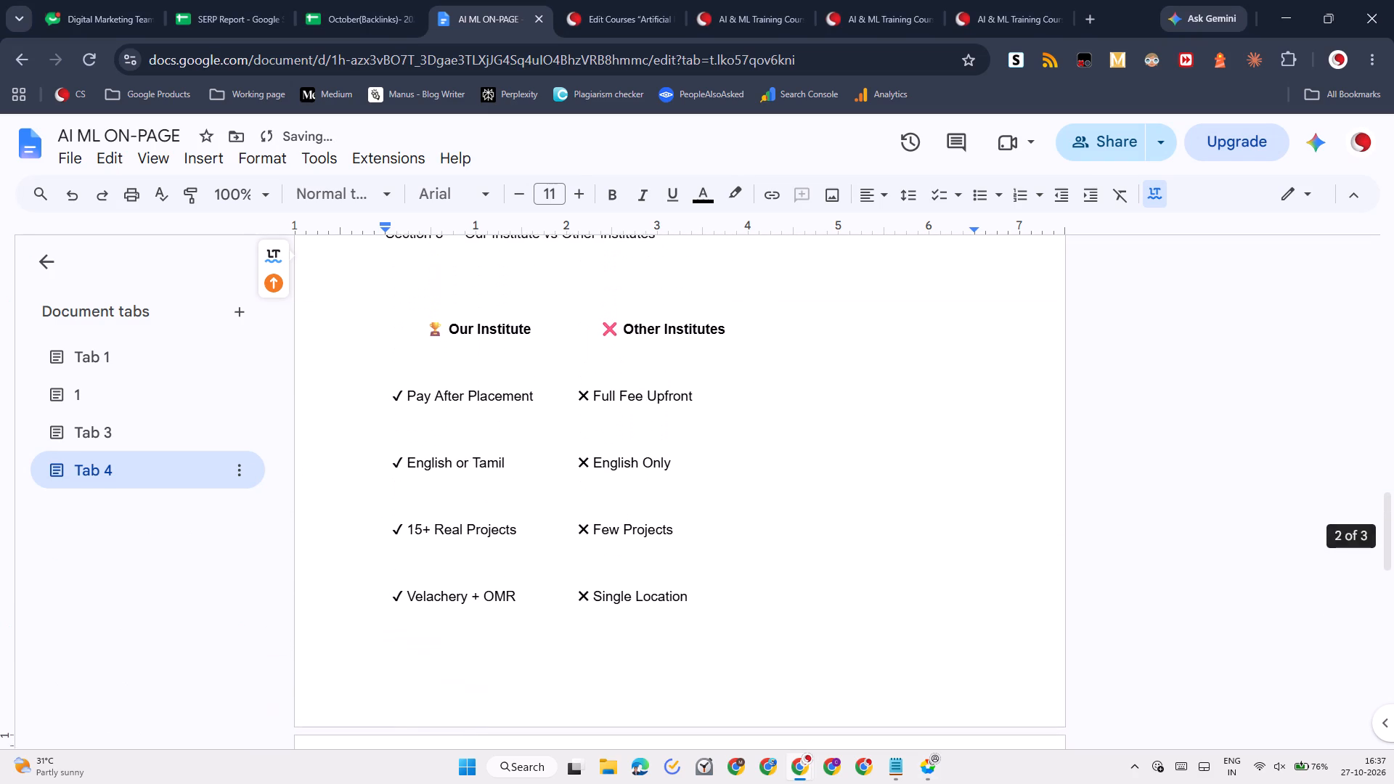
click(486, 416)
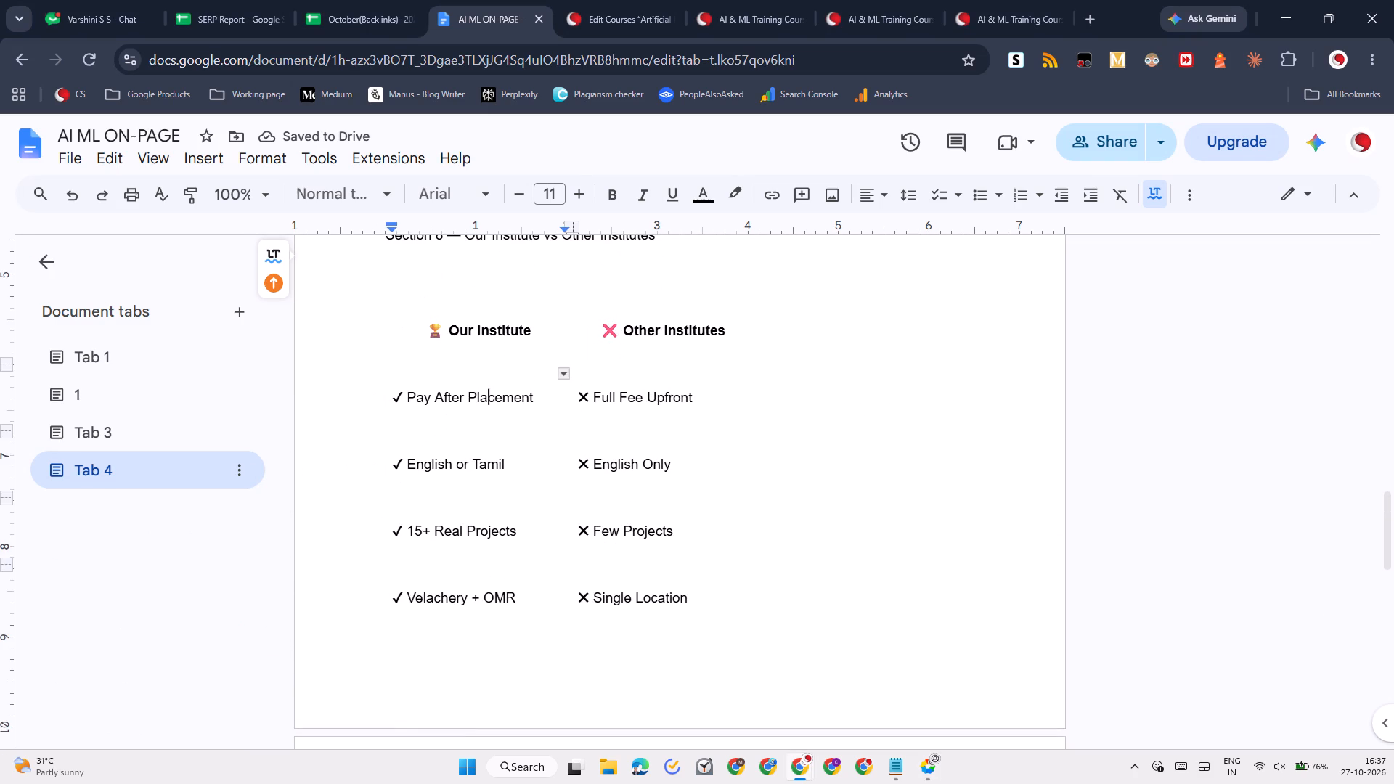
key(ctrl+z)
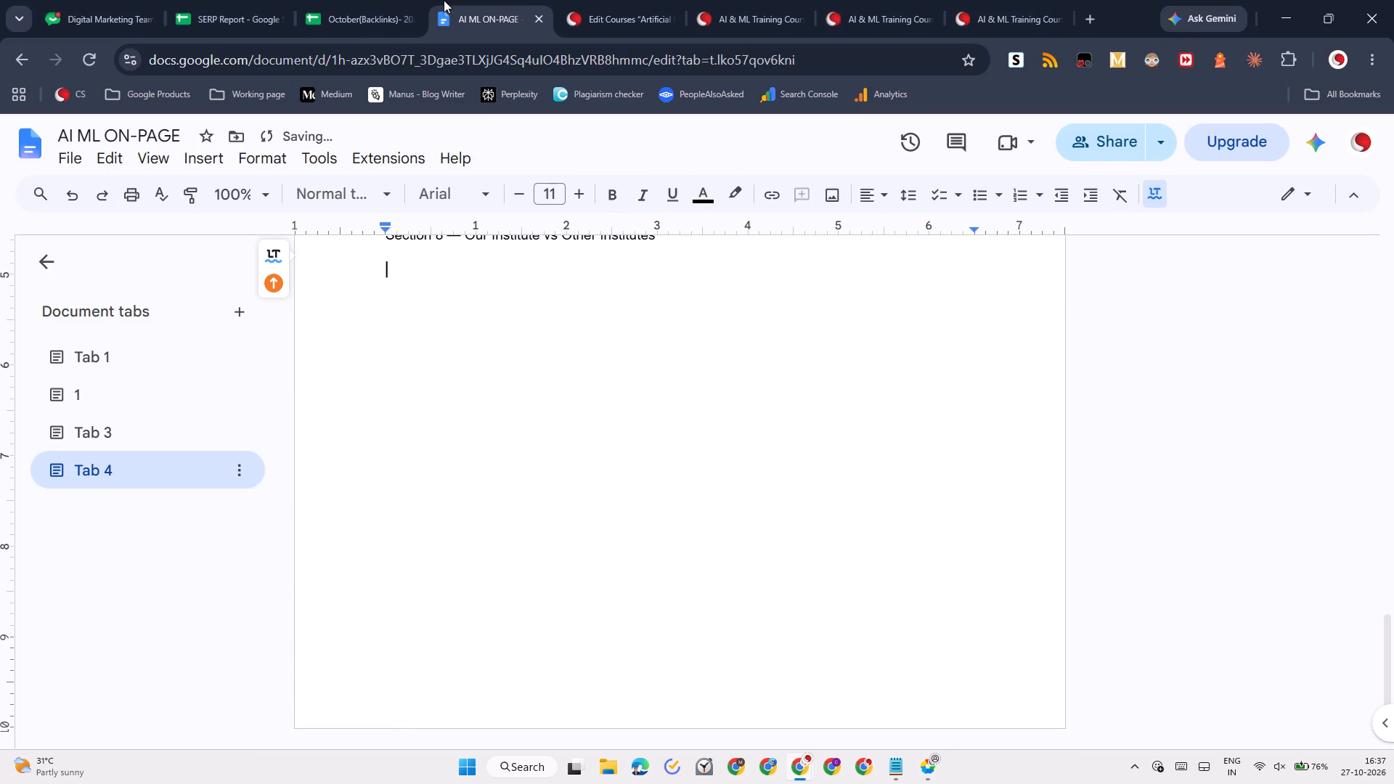
Pass the table through cell E44 of the October(Backlinks)- 2026 27/10 sheet, clear it there, and paste it linked to the spreadsheet under Section 8.
click(369, 0)
key(ctrl+v)
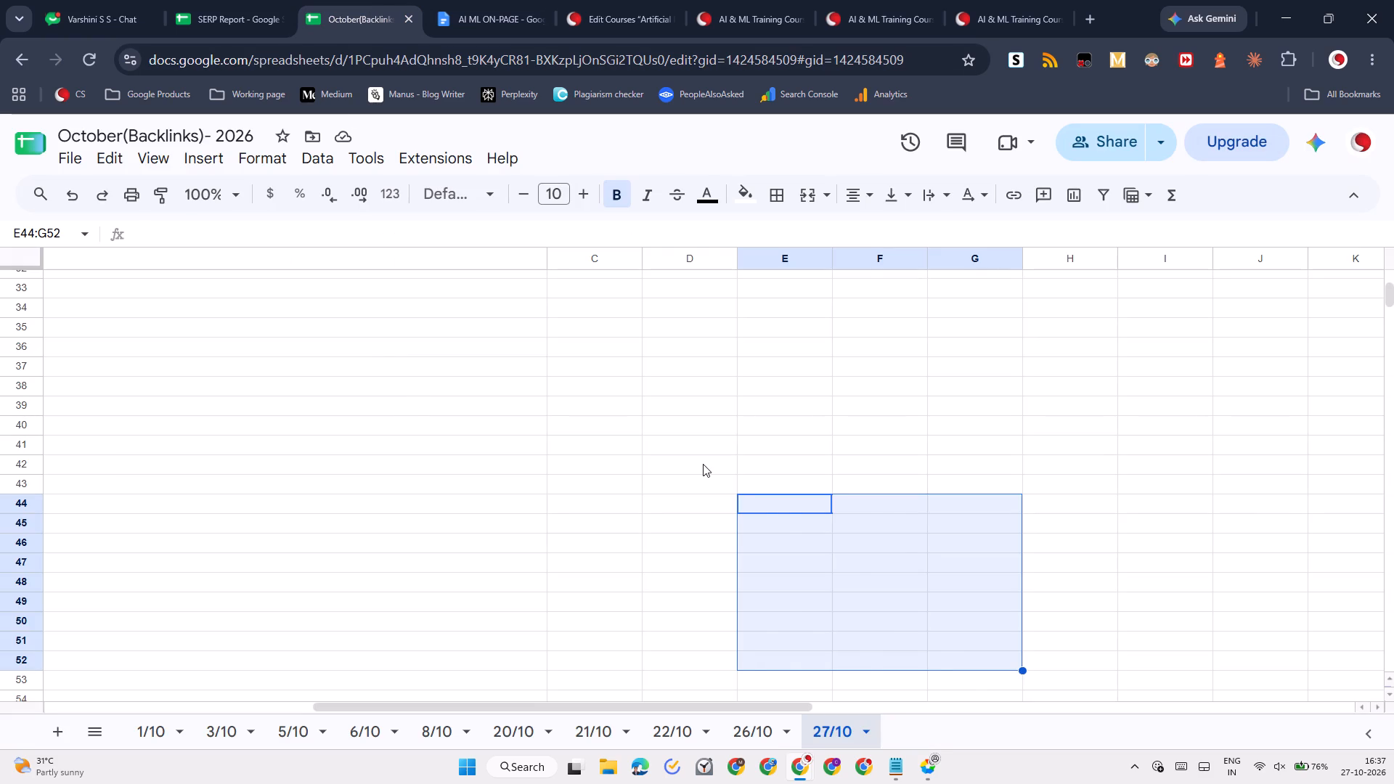
key(ctrl+c)
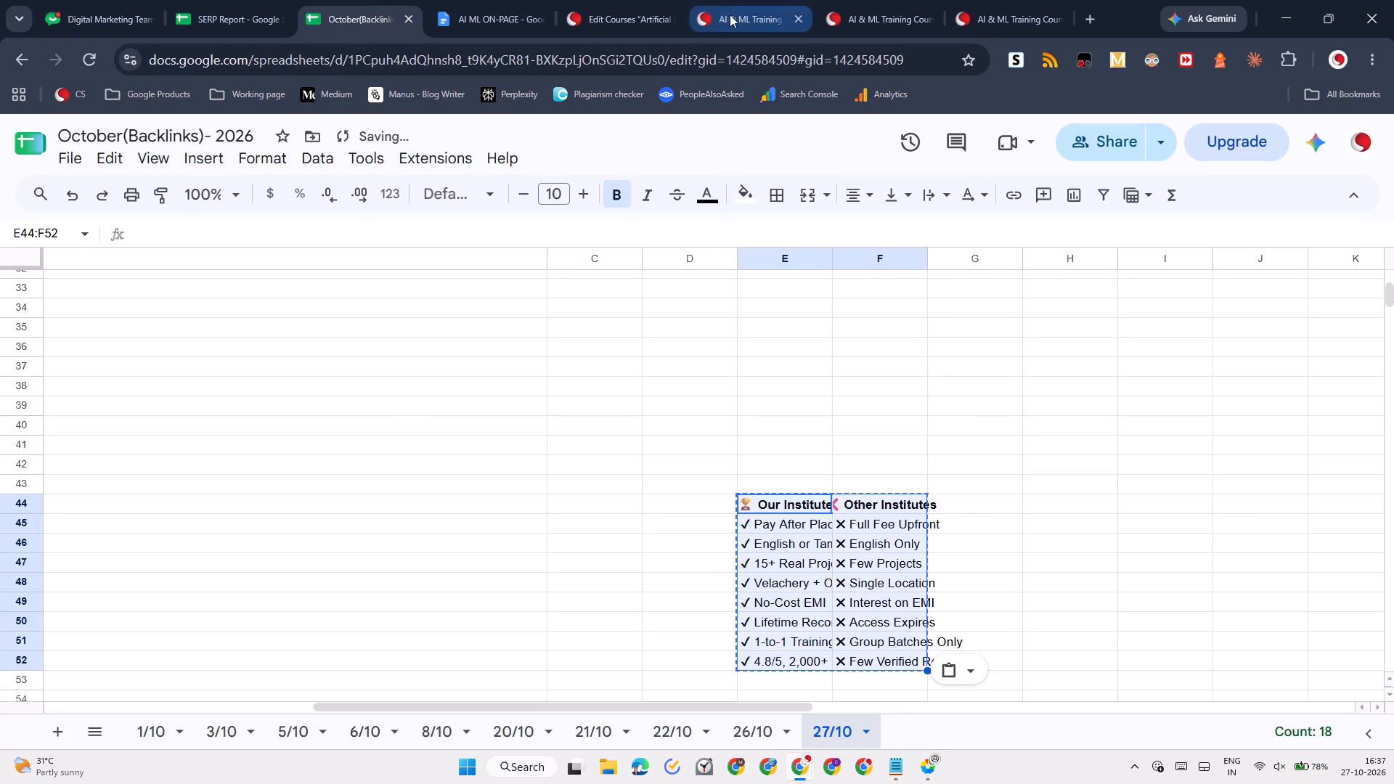
key(BackSpace)
click(484, 0)
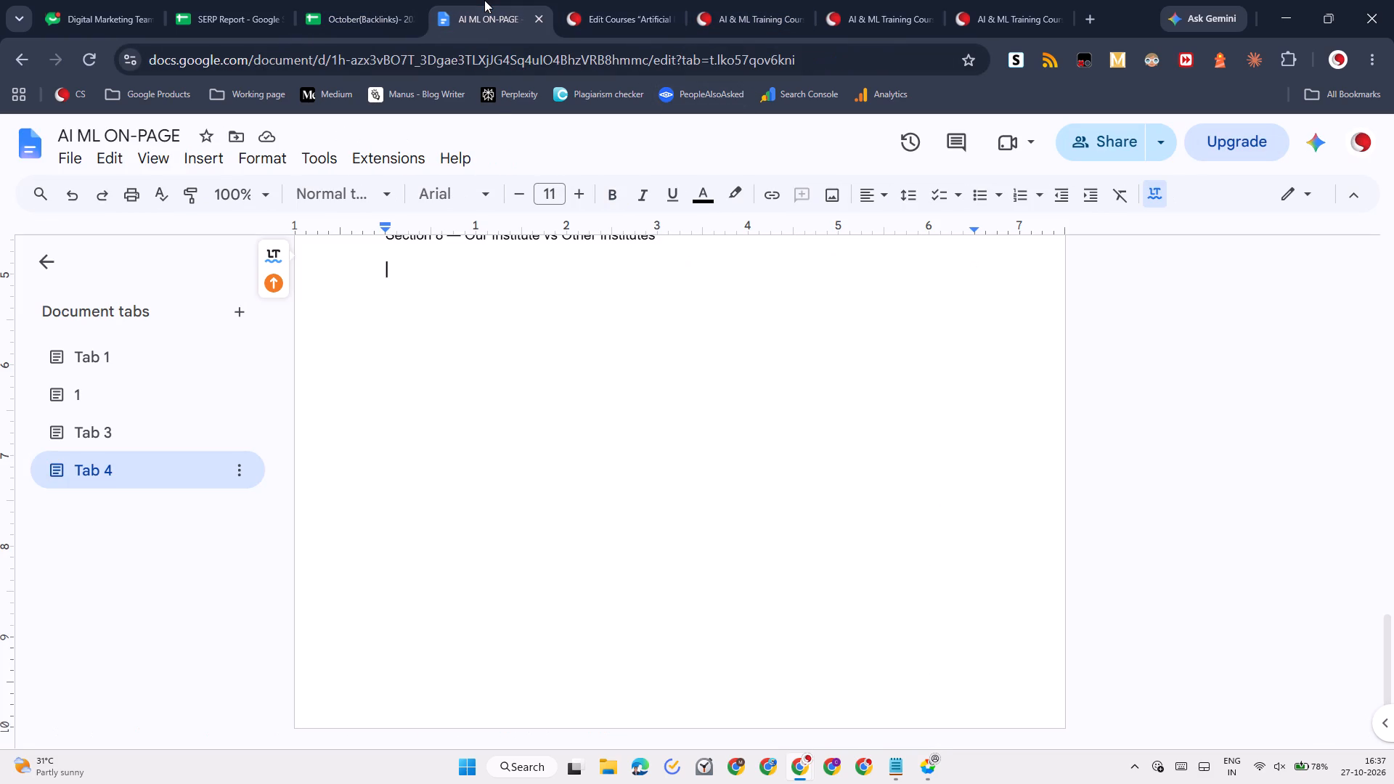
key(ctrl+v)
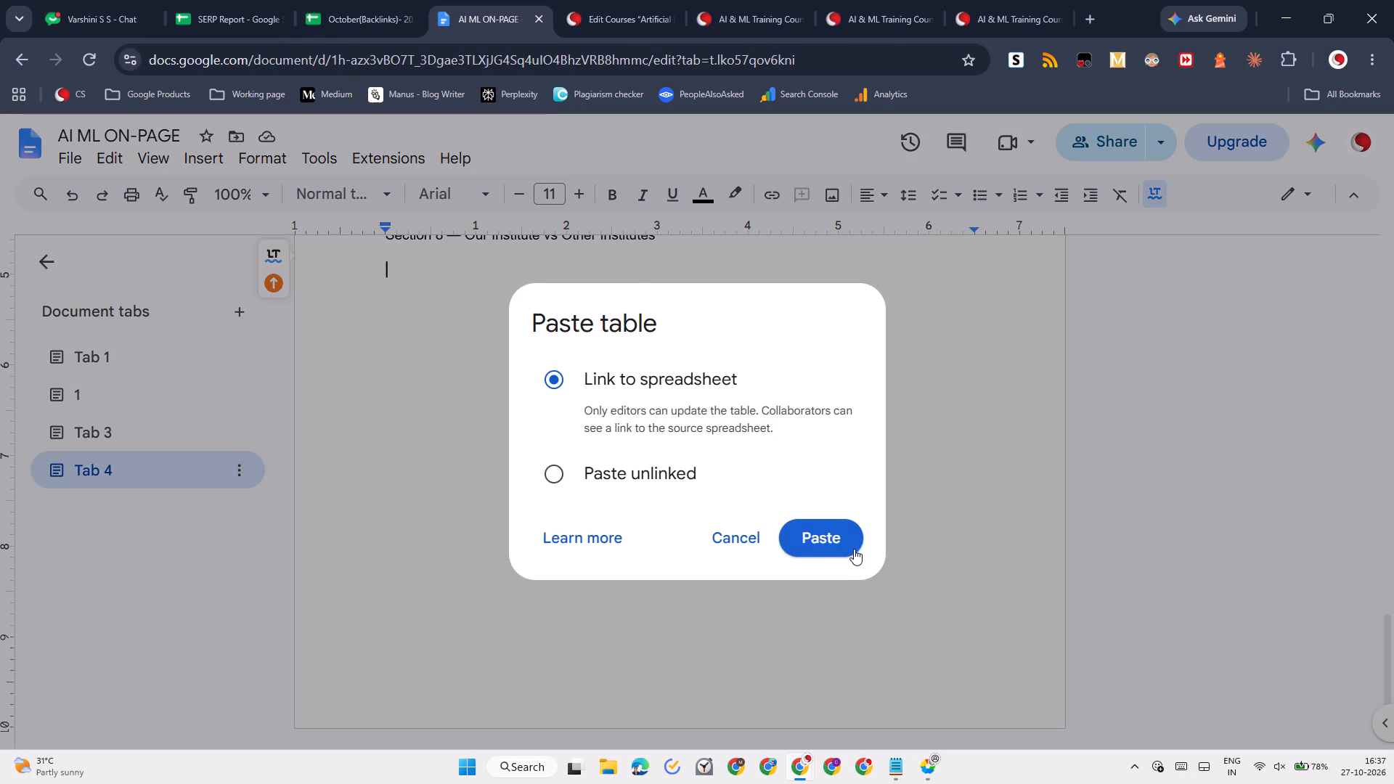
click(841, 544)
Widen the pasted comparison table to the text margins and enlarge the Our Institute column to just over half the table's width.
scroll(682, 437, up, 4)
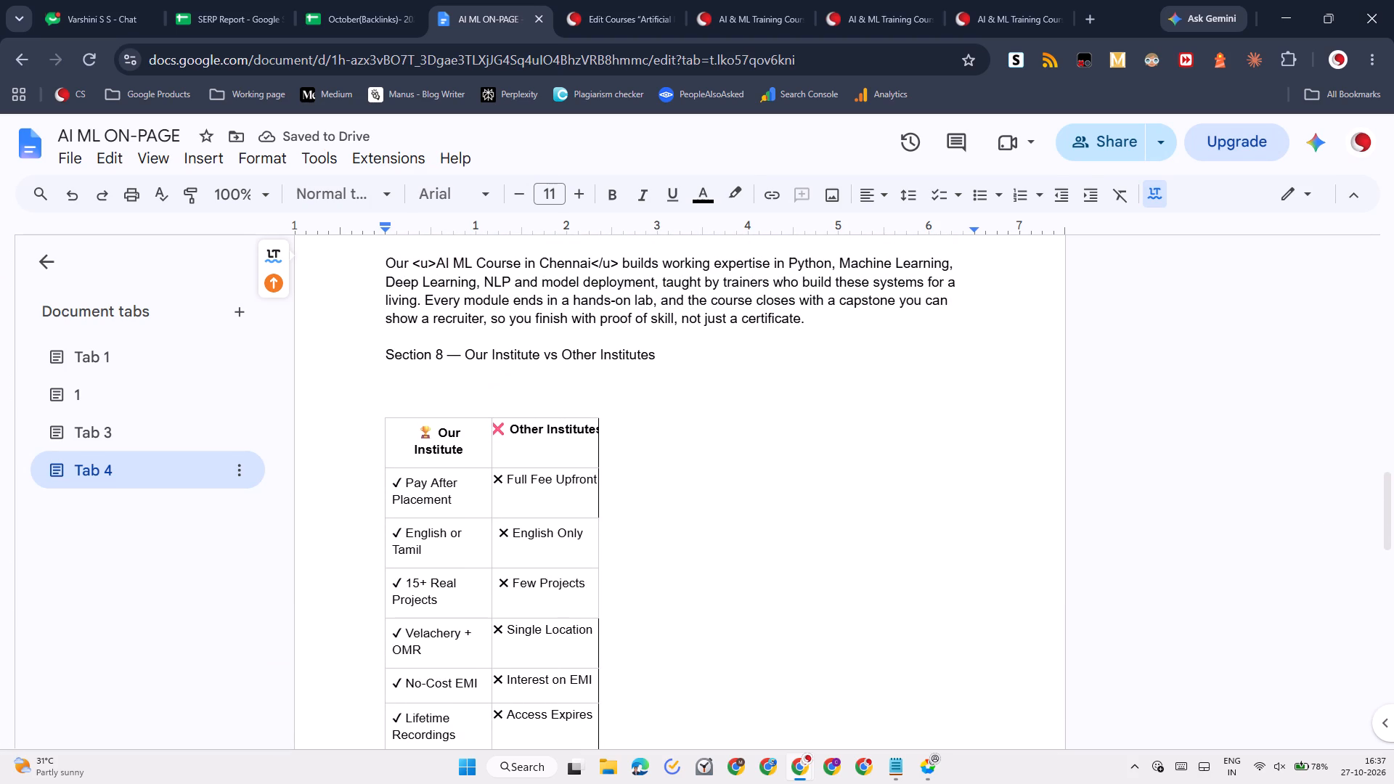
drag(598, 433, 954, 435)
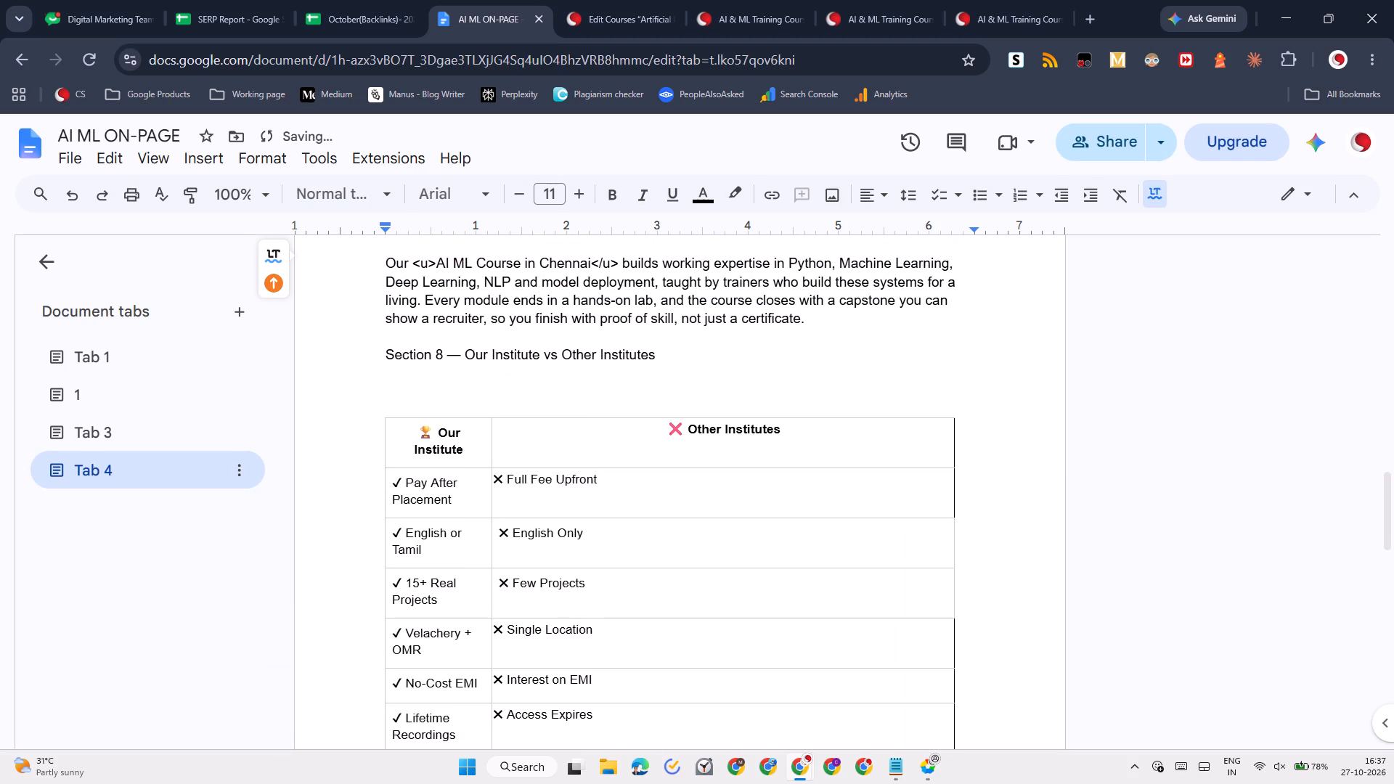
drag(489, 437, 669, 436)
click(481, 465)
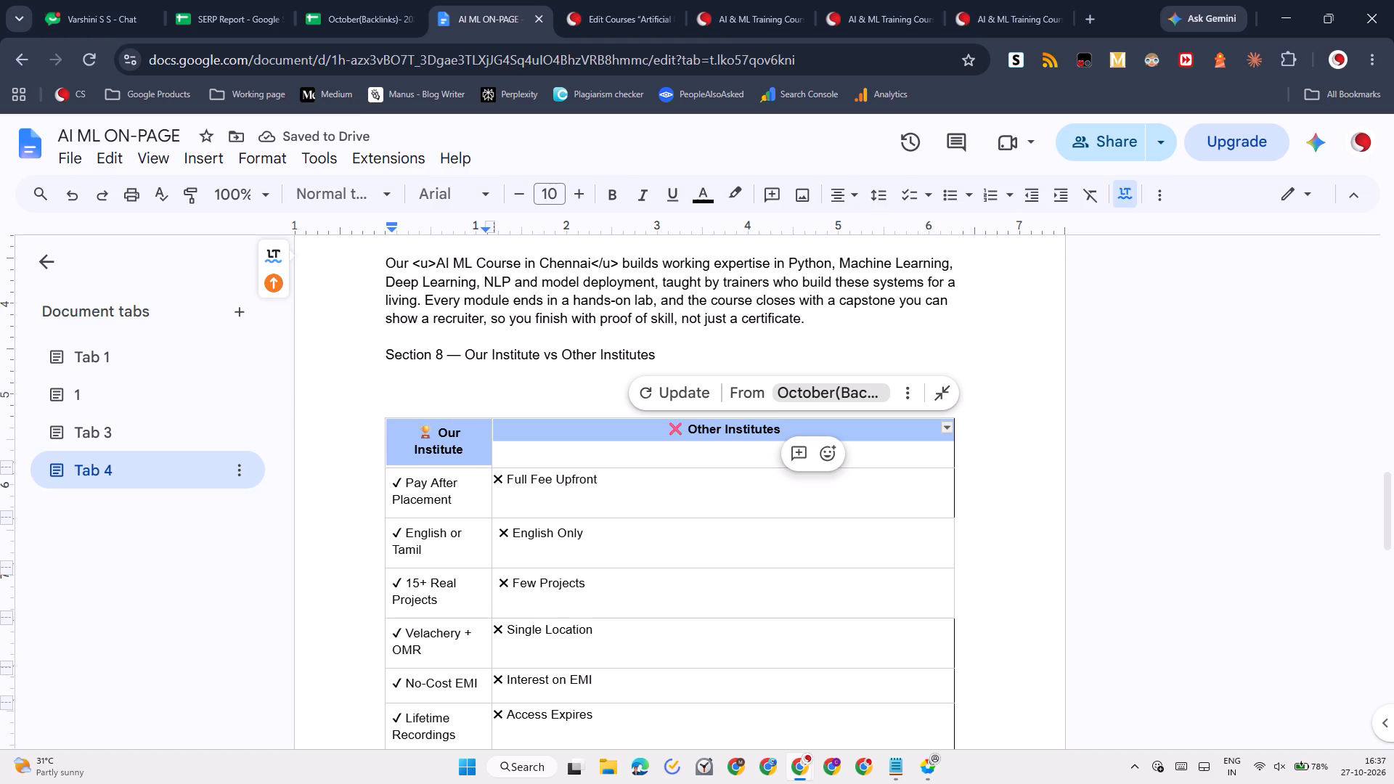
double_click(489, 442)
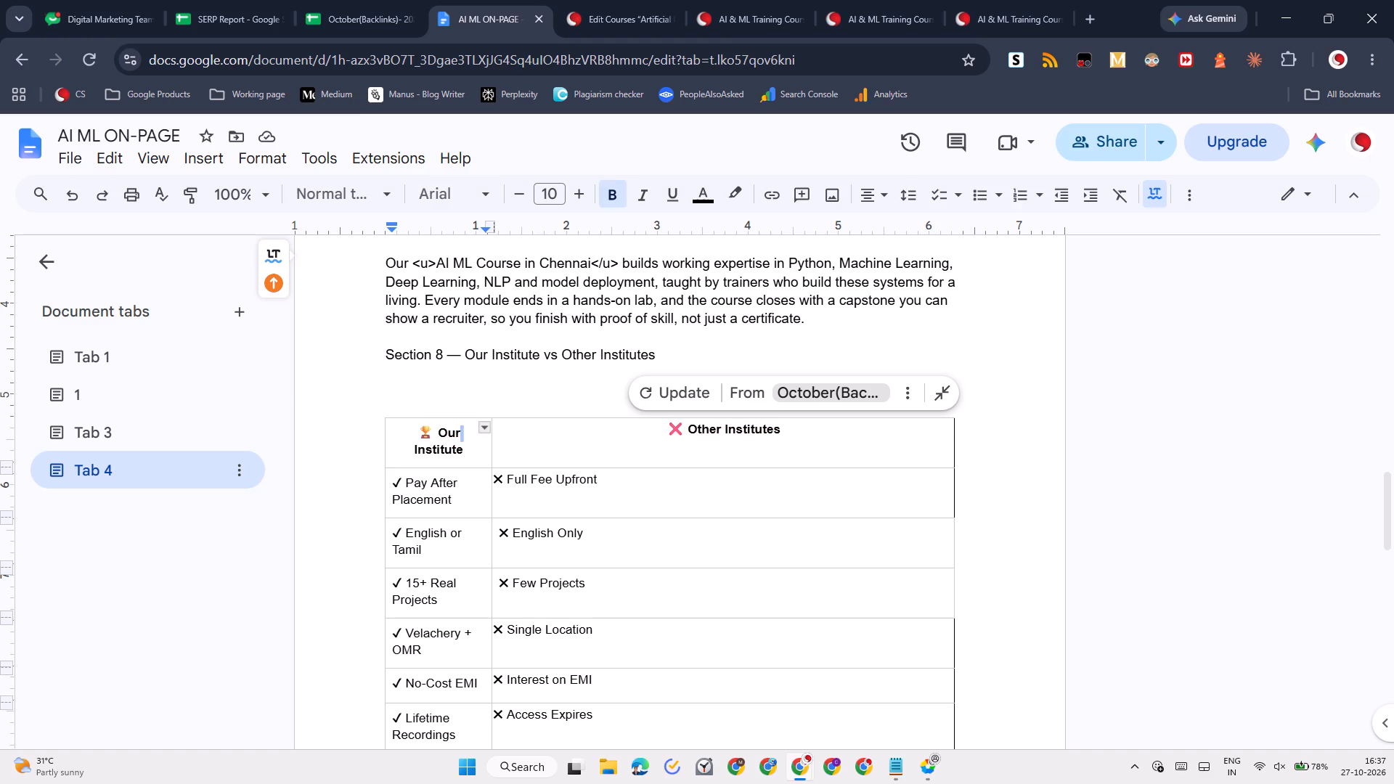
click(534, 427)
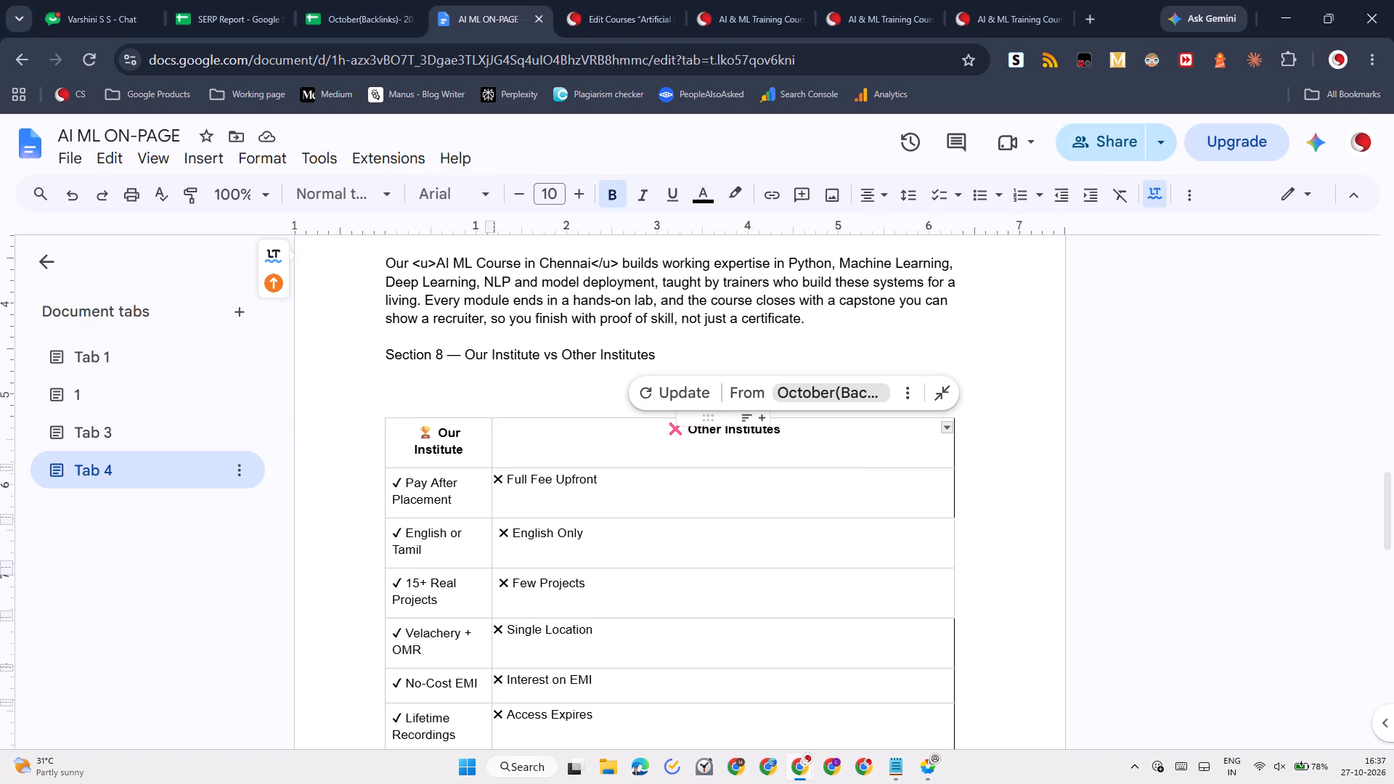
drag(490, 442, 694, 456)
scroll(694, 456, down, 2)
scroll(614, 479, down, 3)
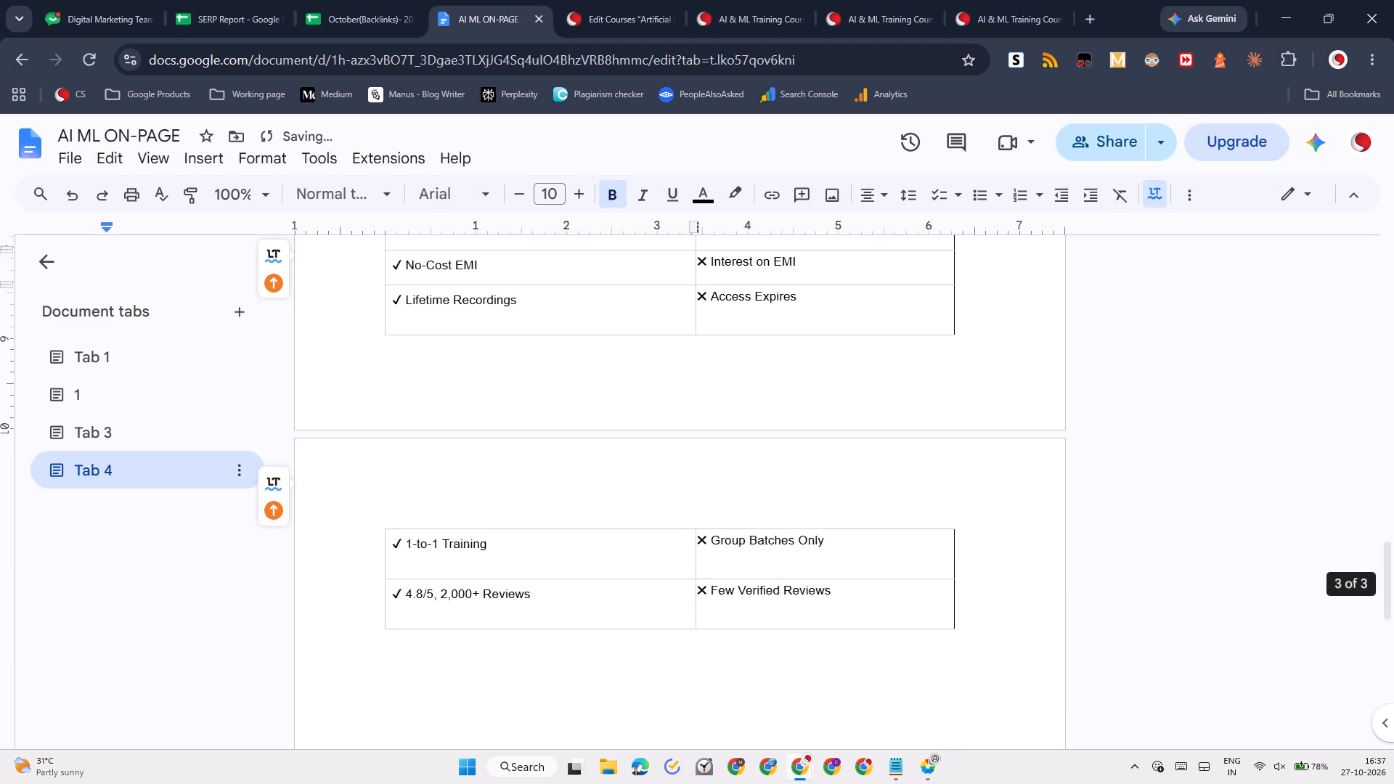
Delete the Pay After Placement and English or Tamil rows from the Section 8 comparison table.
scroll(614, 479, up, 4)
click(556, 393)
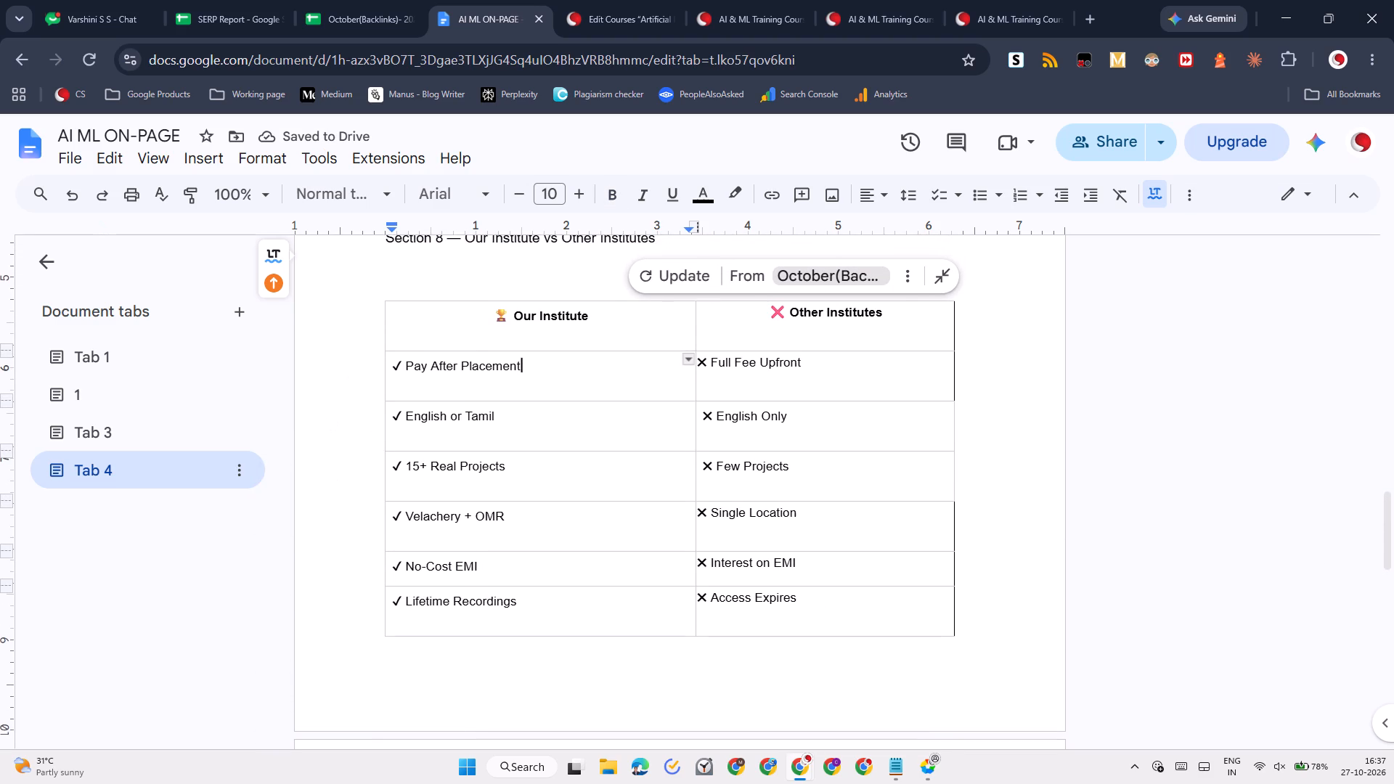
drag(399, 375, 672, 432)
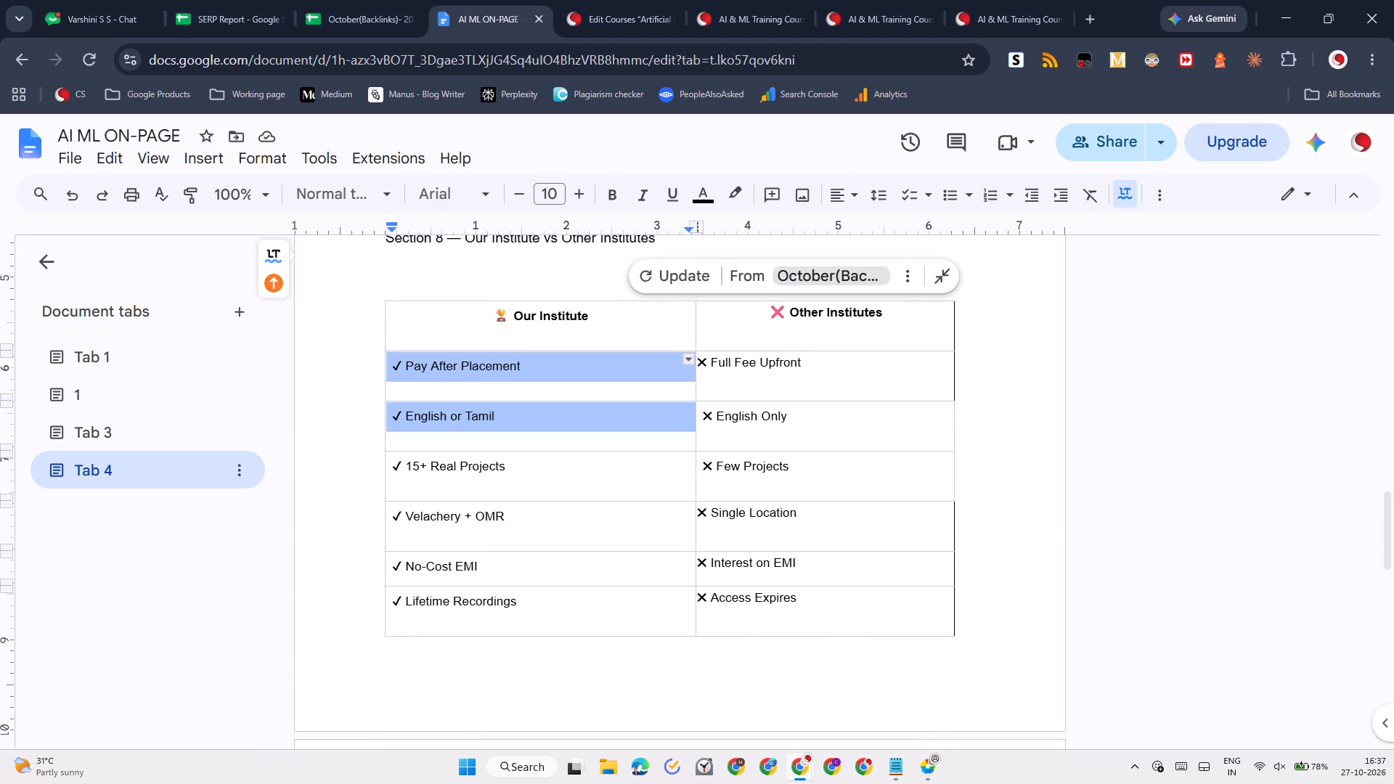
drag(672, 432, 743, 422)
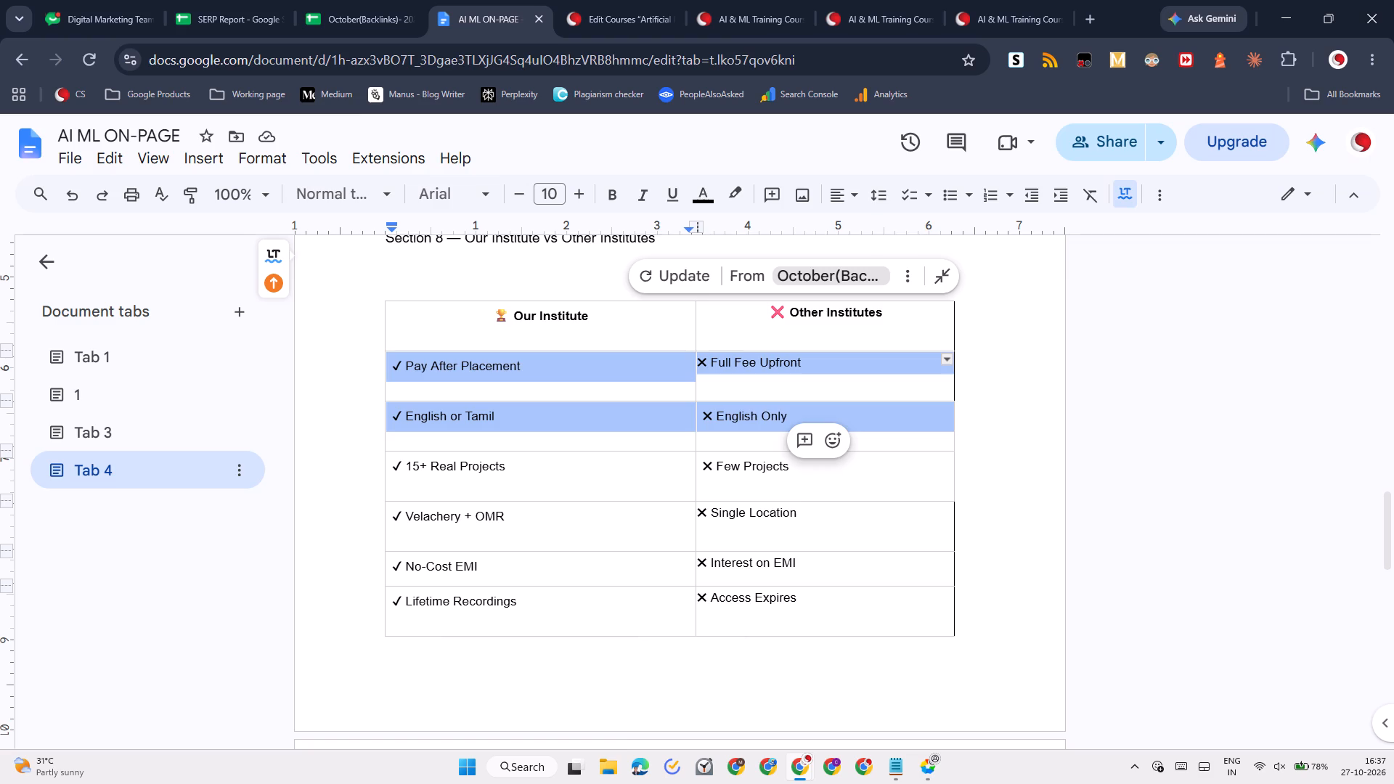
right_click(611, 405)
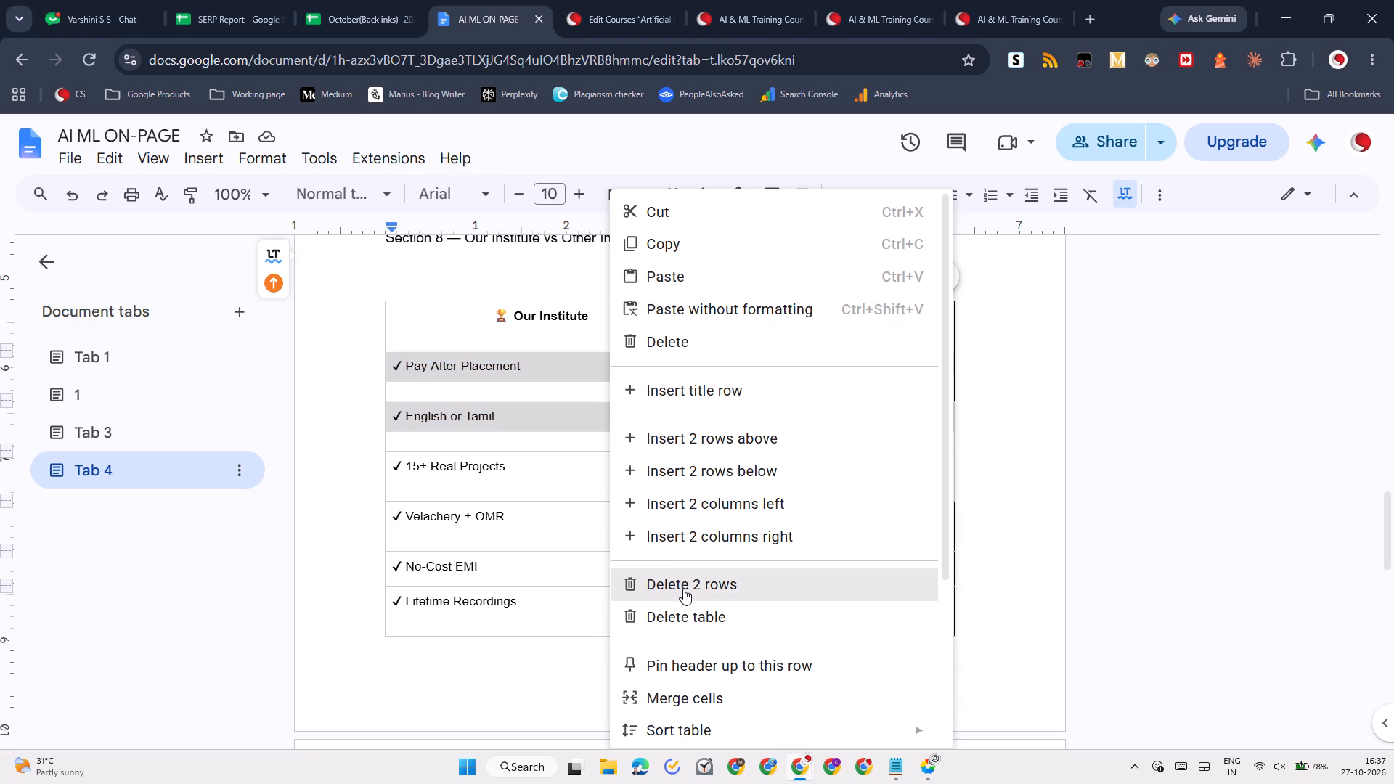
click(683, 589)
click(592, 469)
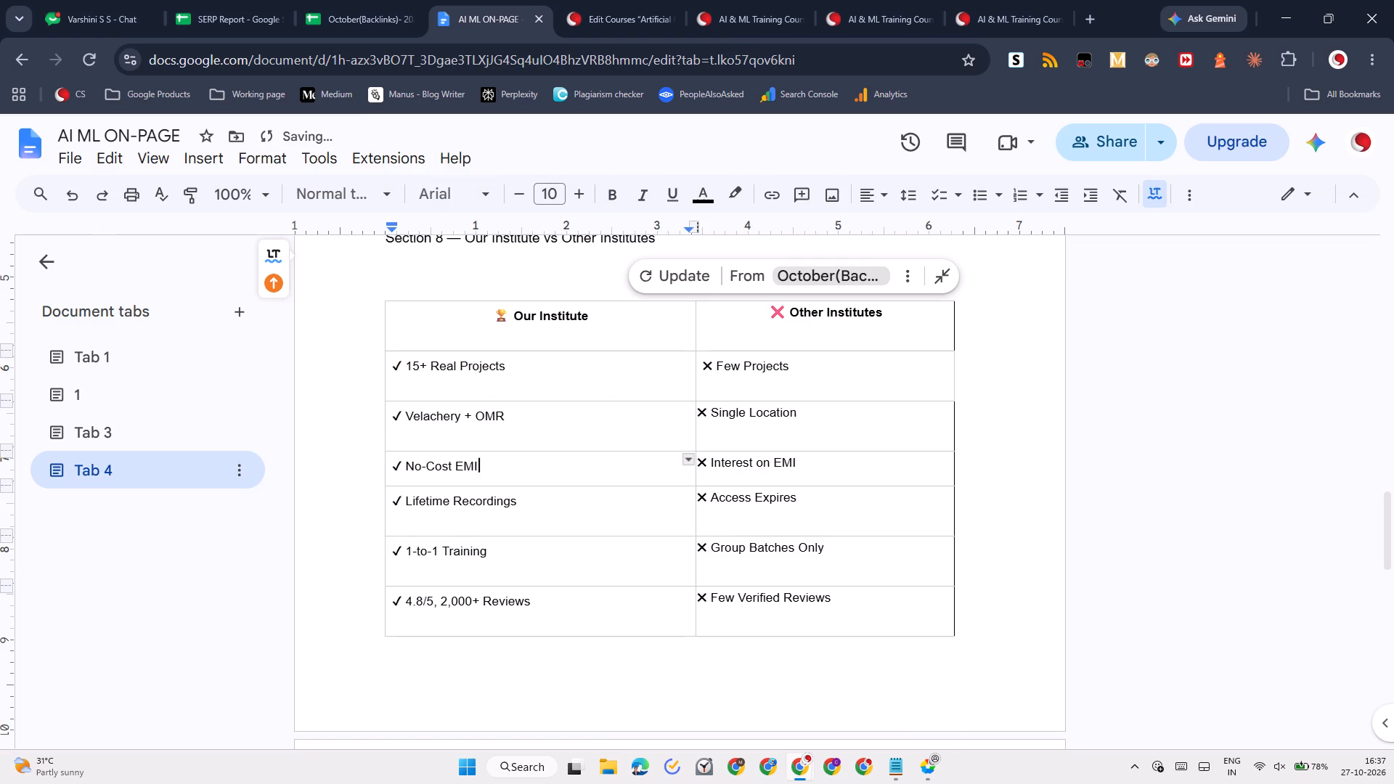
Delete the Velachery + OMR and Single Location row from the Section 8 comparison table.
click(563, 421)
drag(563, 421, 771, 420)
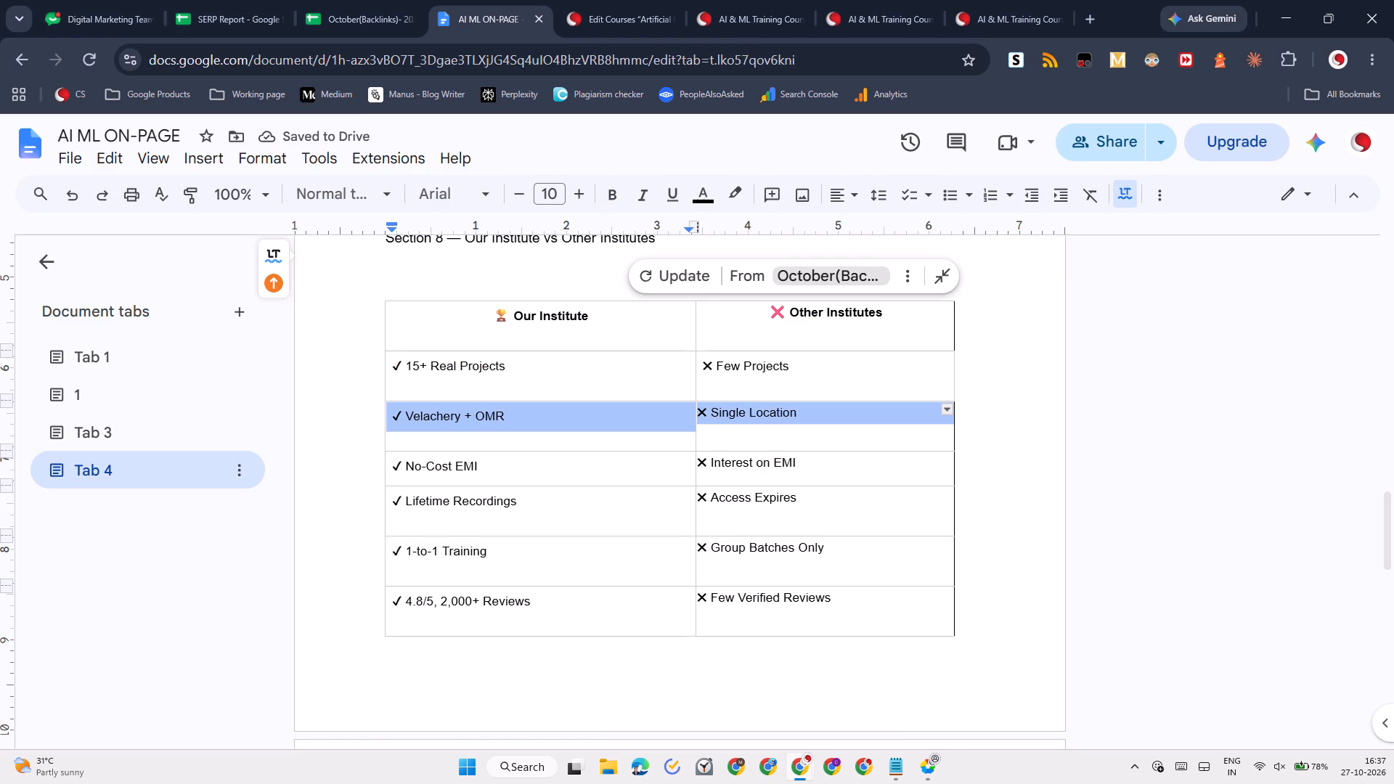
drag(771, 420, 773, 420)
right_click(773, 420)
click(831, 579)
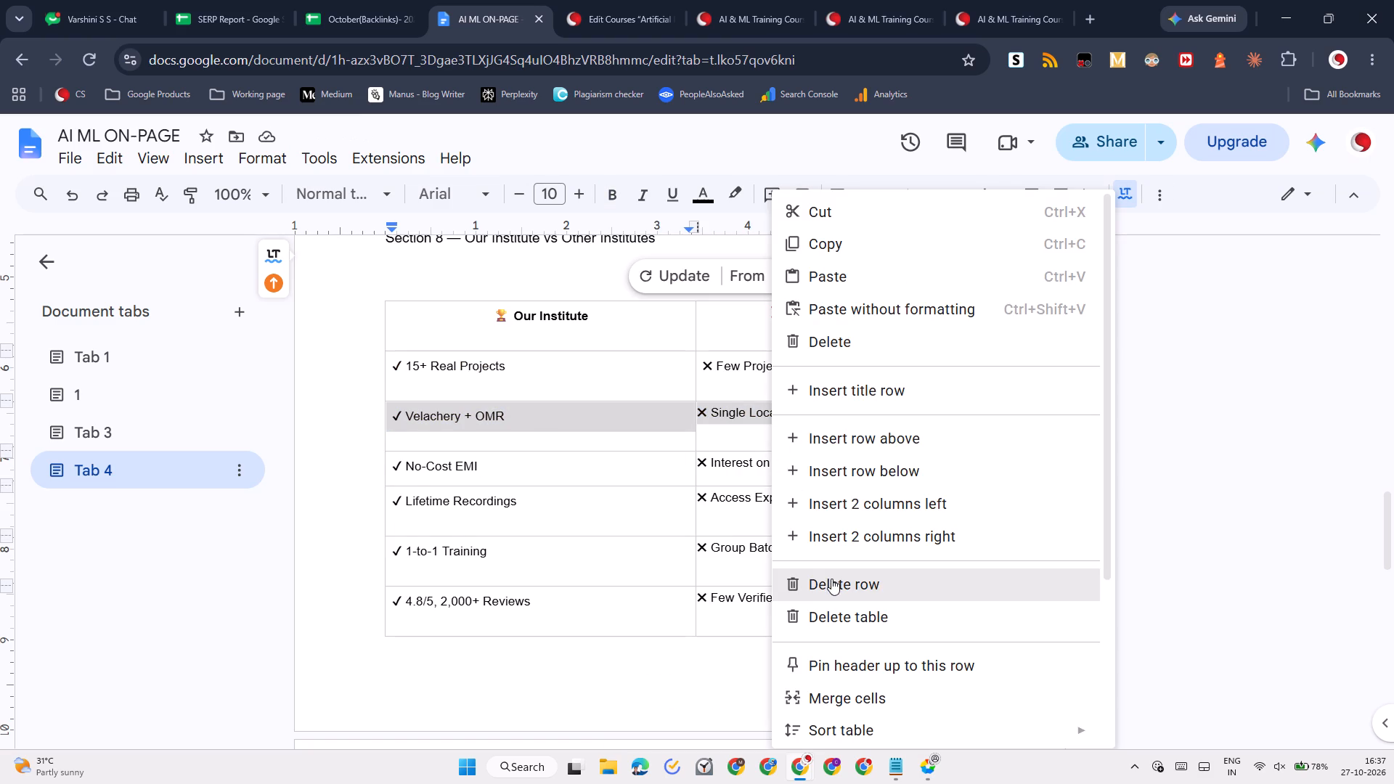
click(642, 489)
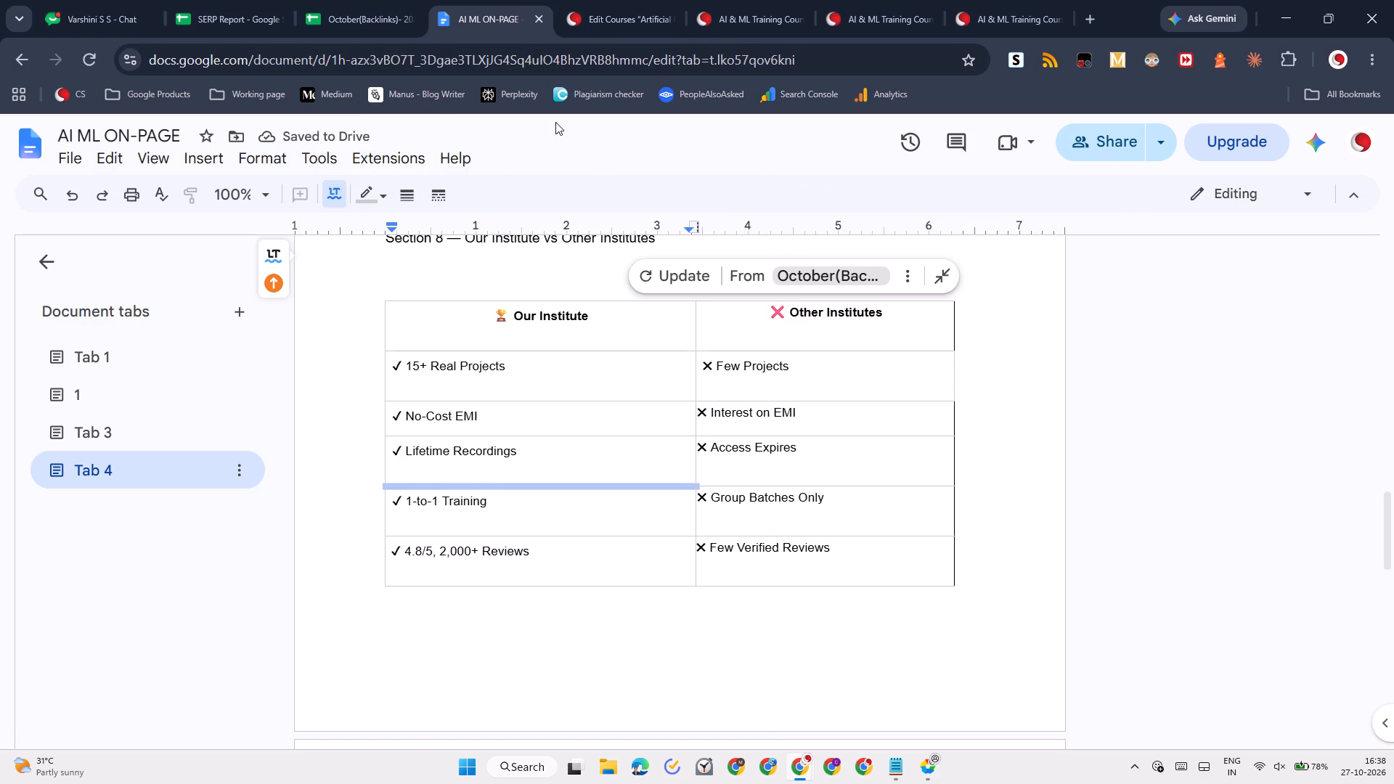
Check the live course page's comparison cards and delete the No-Cost EMI and Interest on EMI row from the table in AI ML ON-PAGE.
key(alt+Tab)
click(525, 457)
key(alt+Tab)
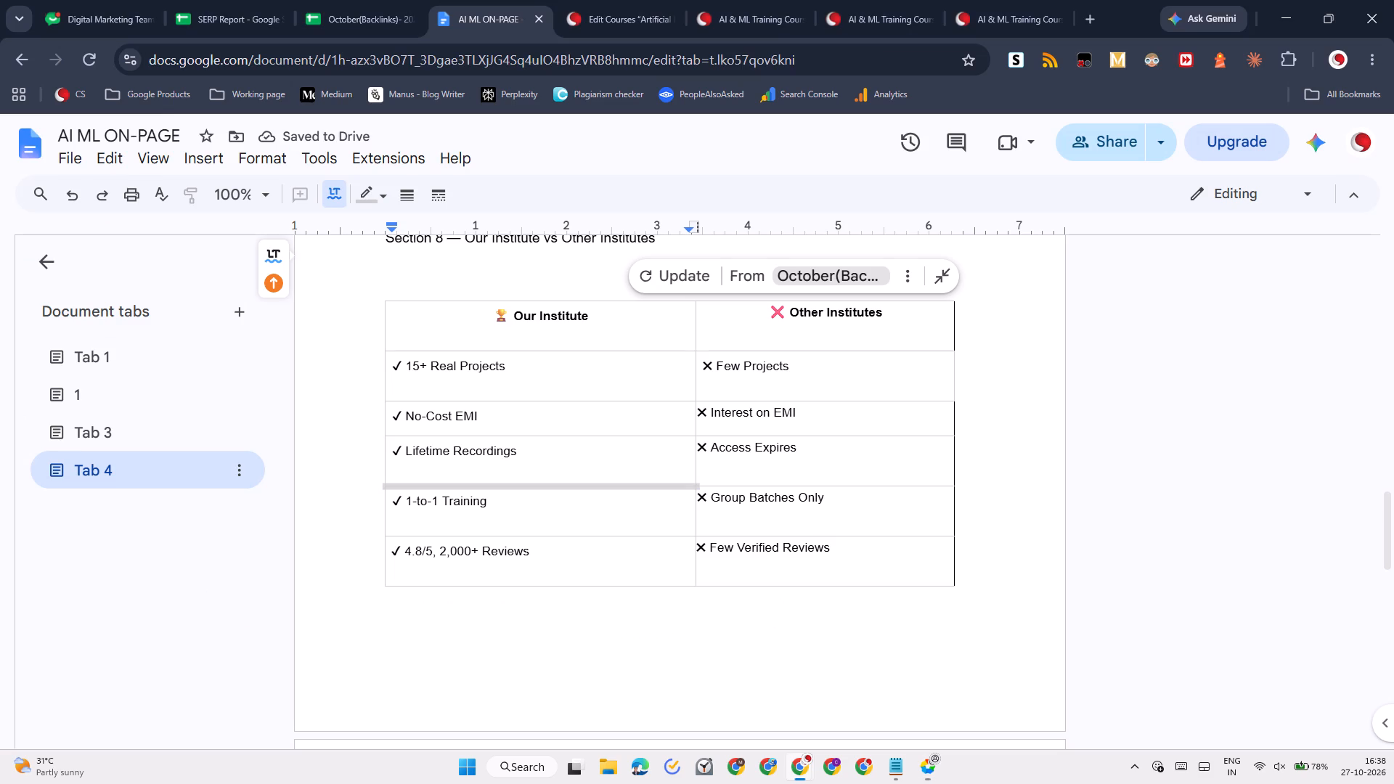
click(581, 0)
click(751, 0)
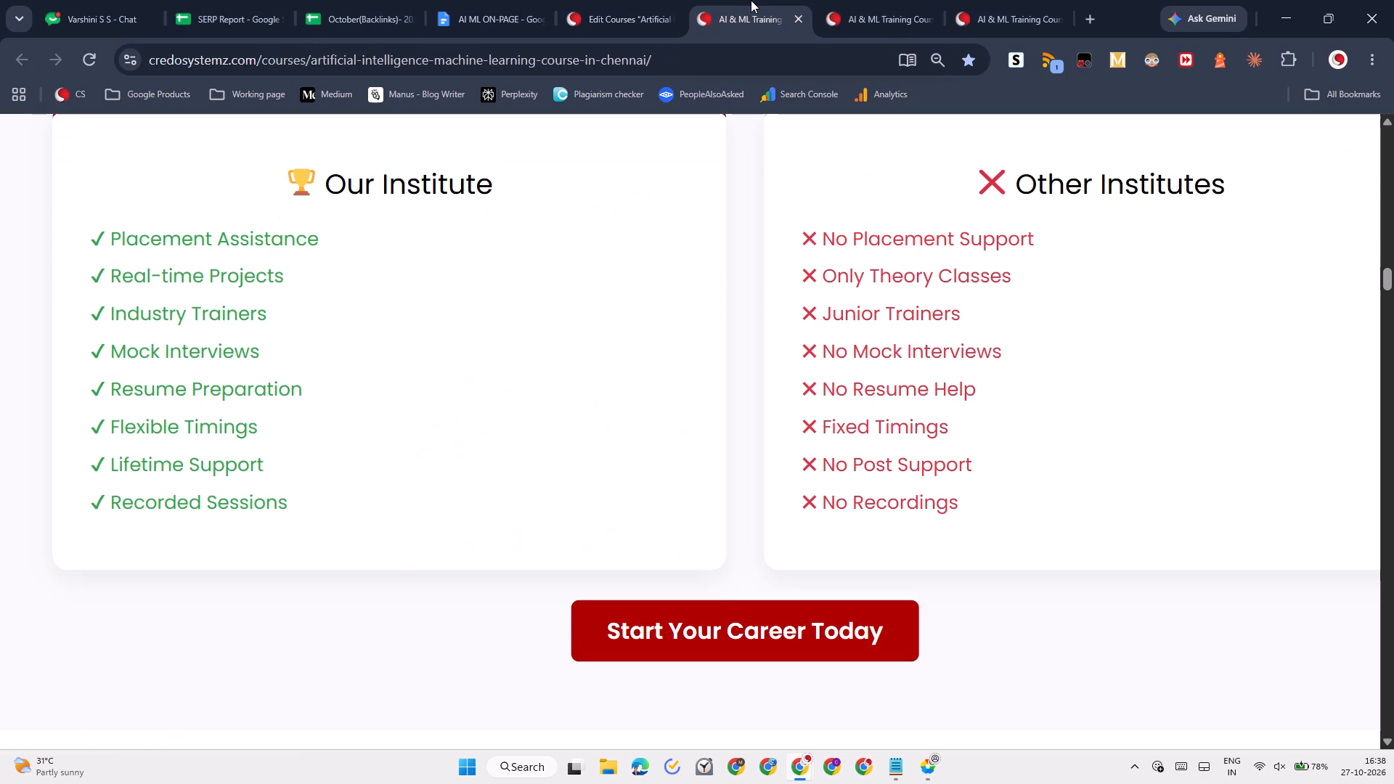
click(508, 0)
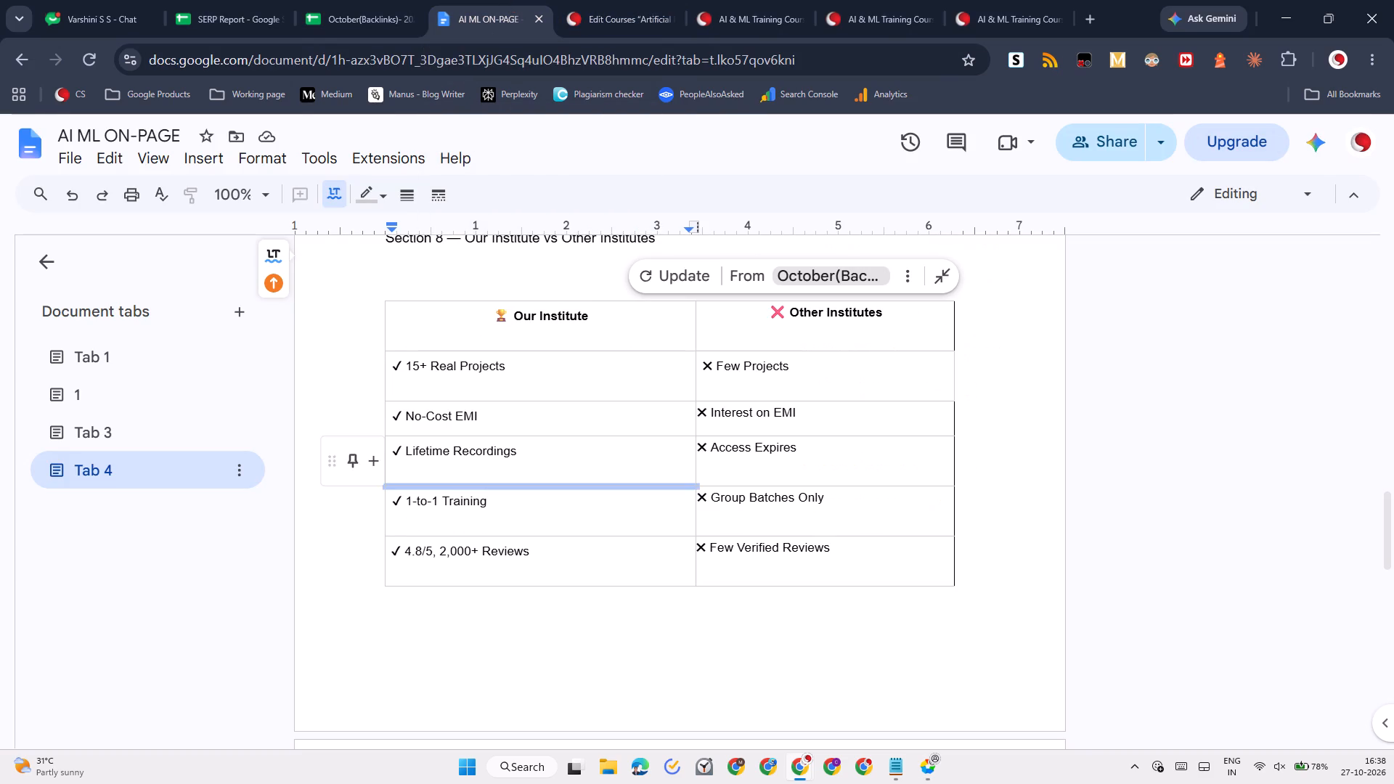
drag(574, 419, 733, 422)
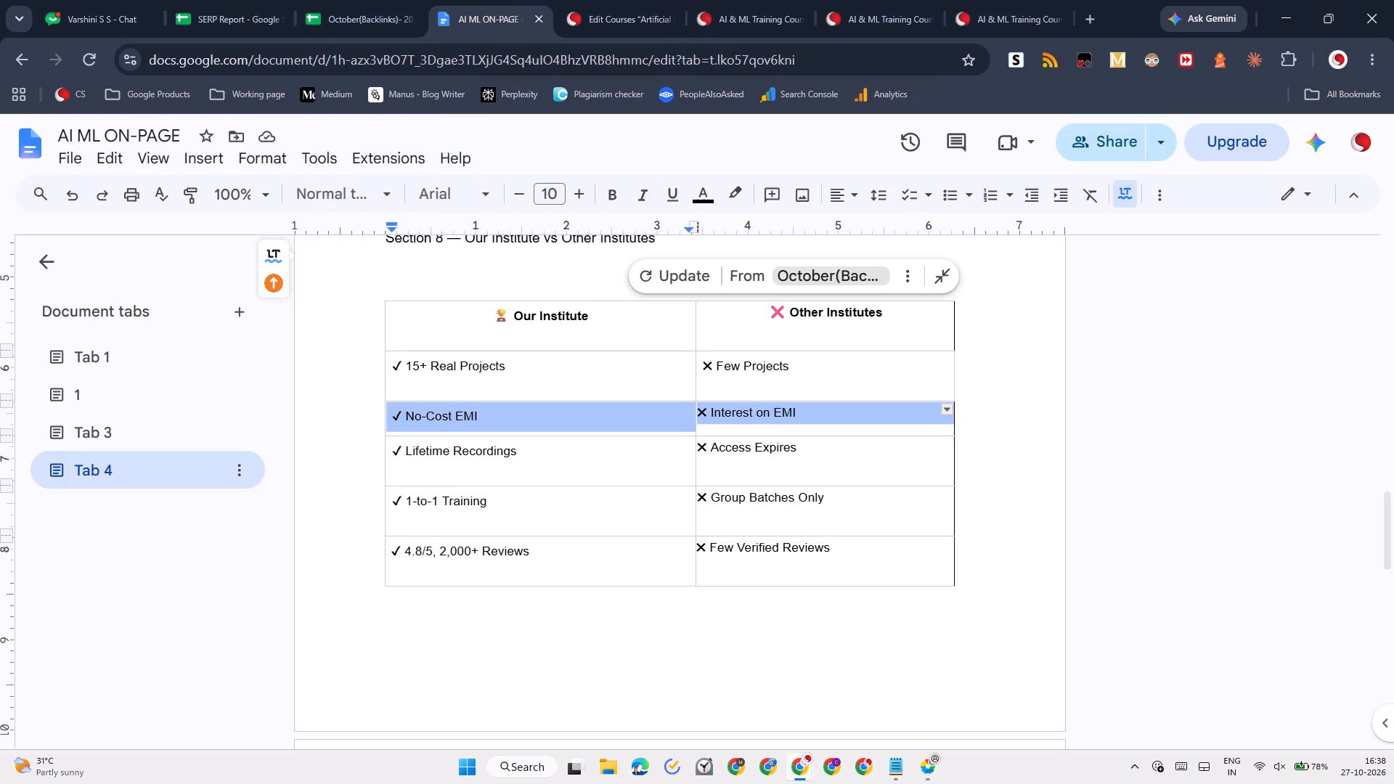
drag(733, 422, 740, 421)
right_click(735, 420)
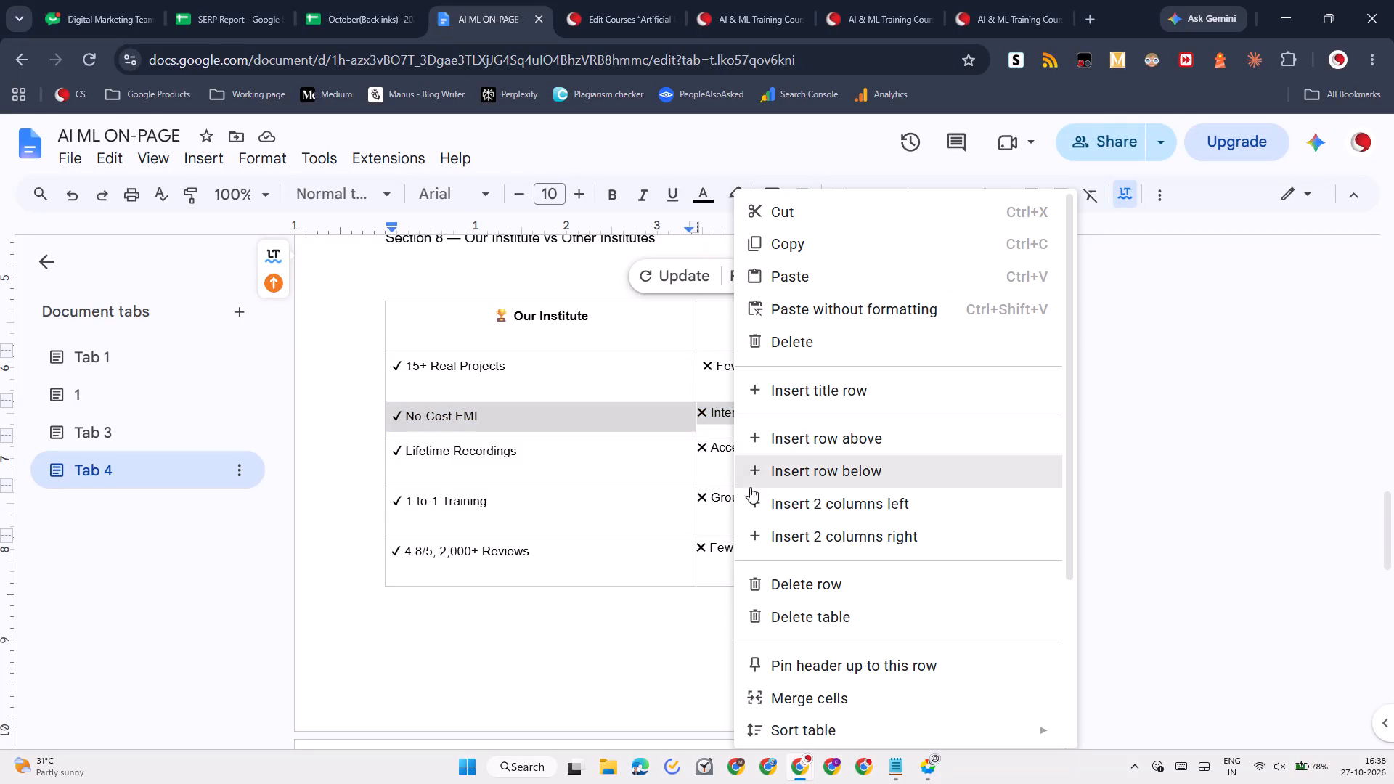
click(785, 581)
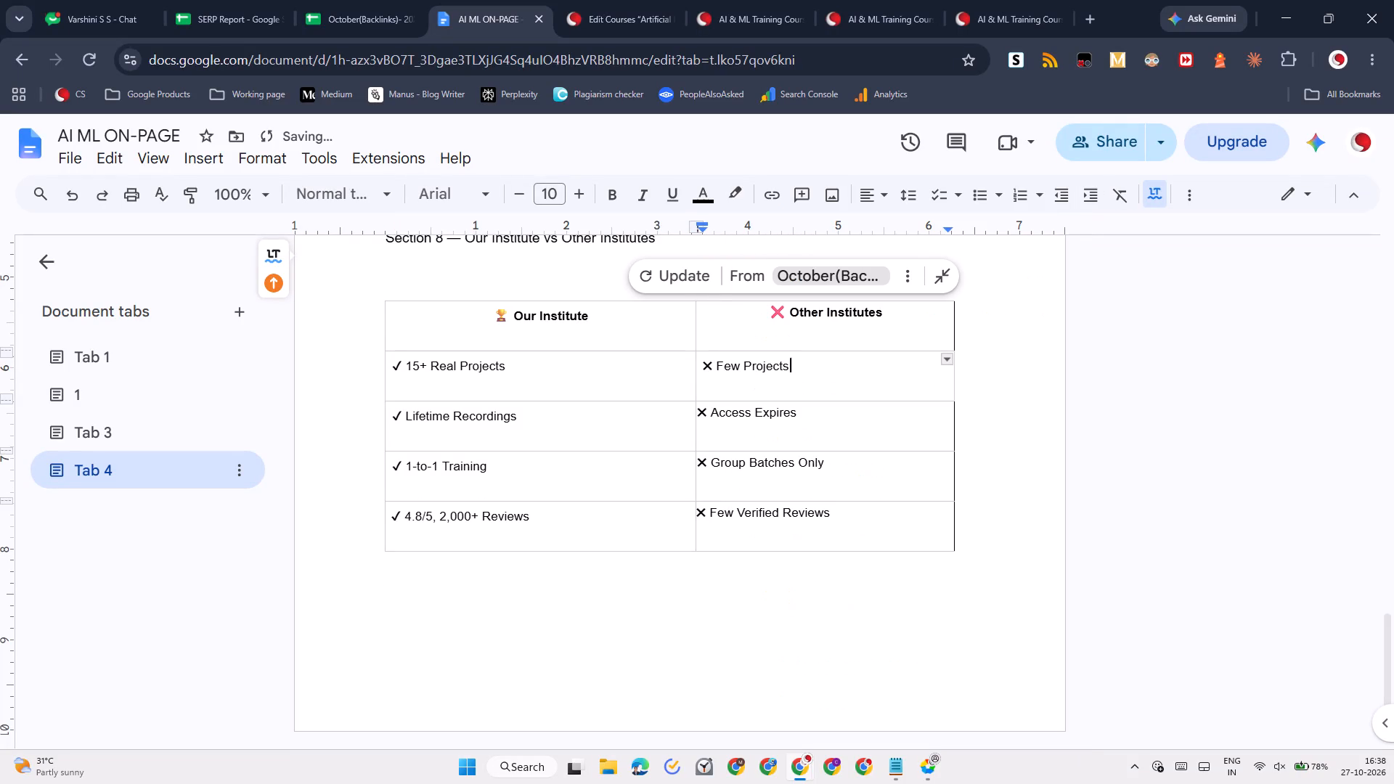
Compare against the live page's comparison cards and delete the 4.8/5, 2,000+ Reviews row from the Section 8 table in AI ML ON-PAGE.
click(773, 0)
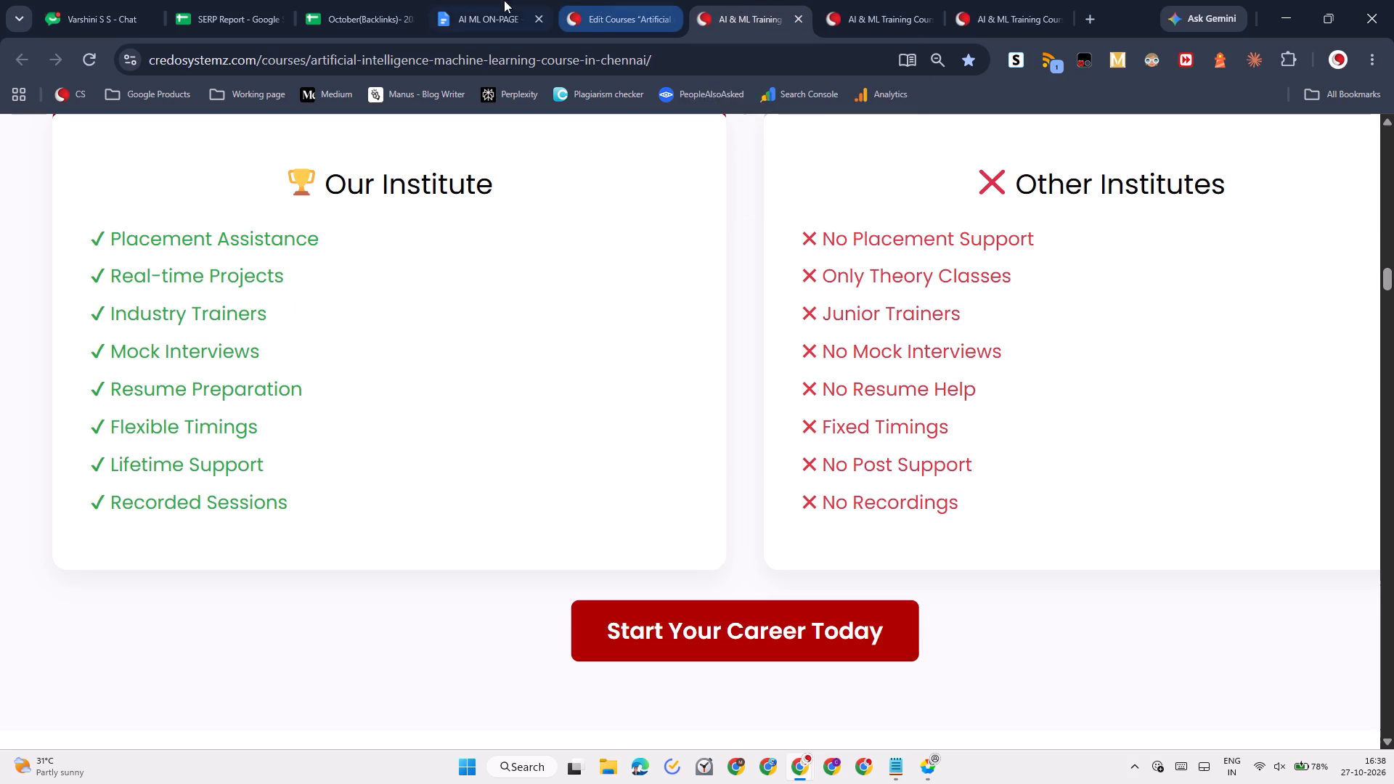
click(481, 0)
scroll(529, 406, down, 1)
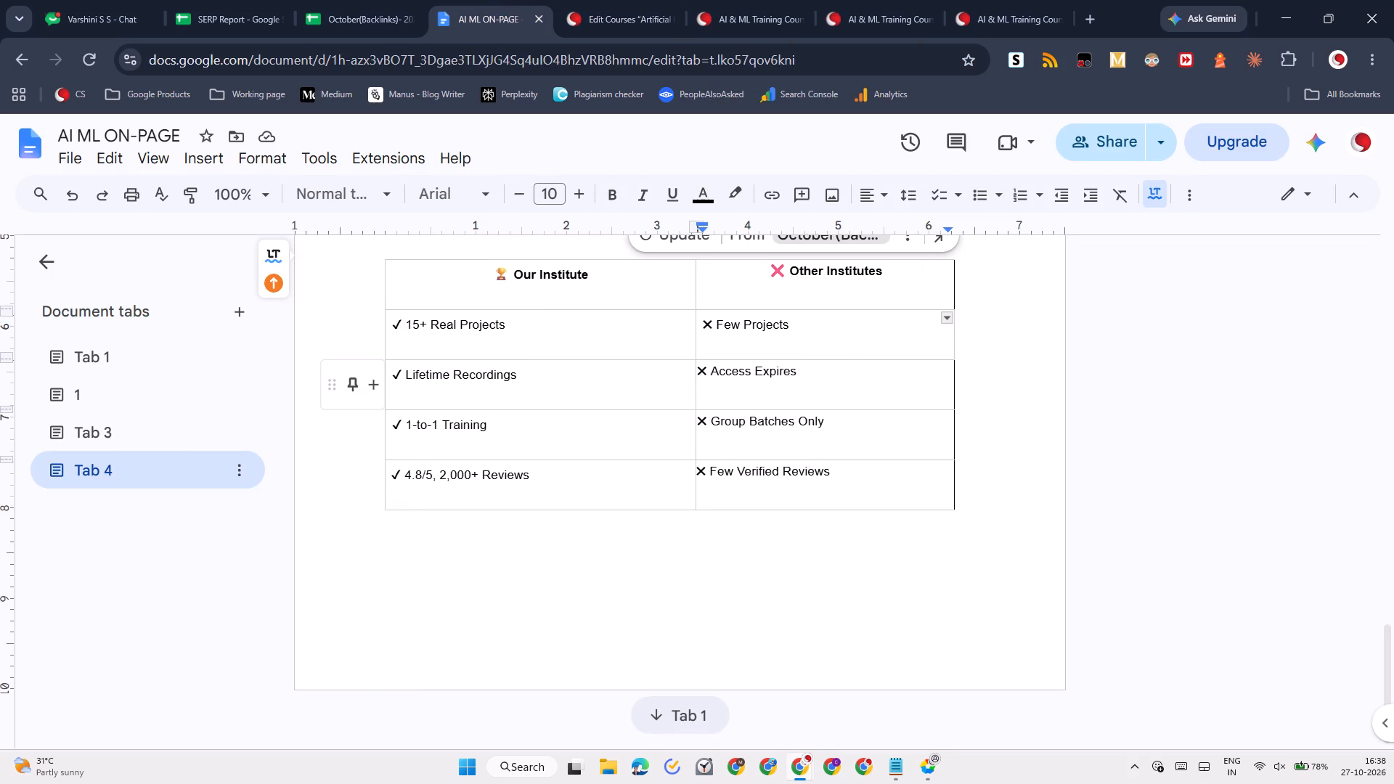
click(696, 0)
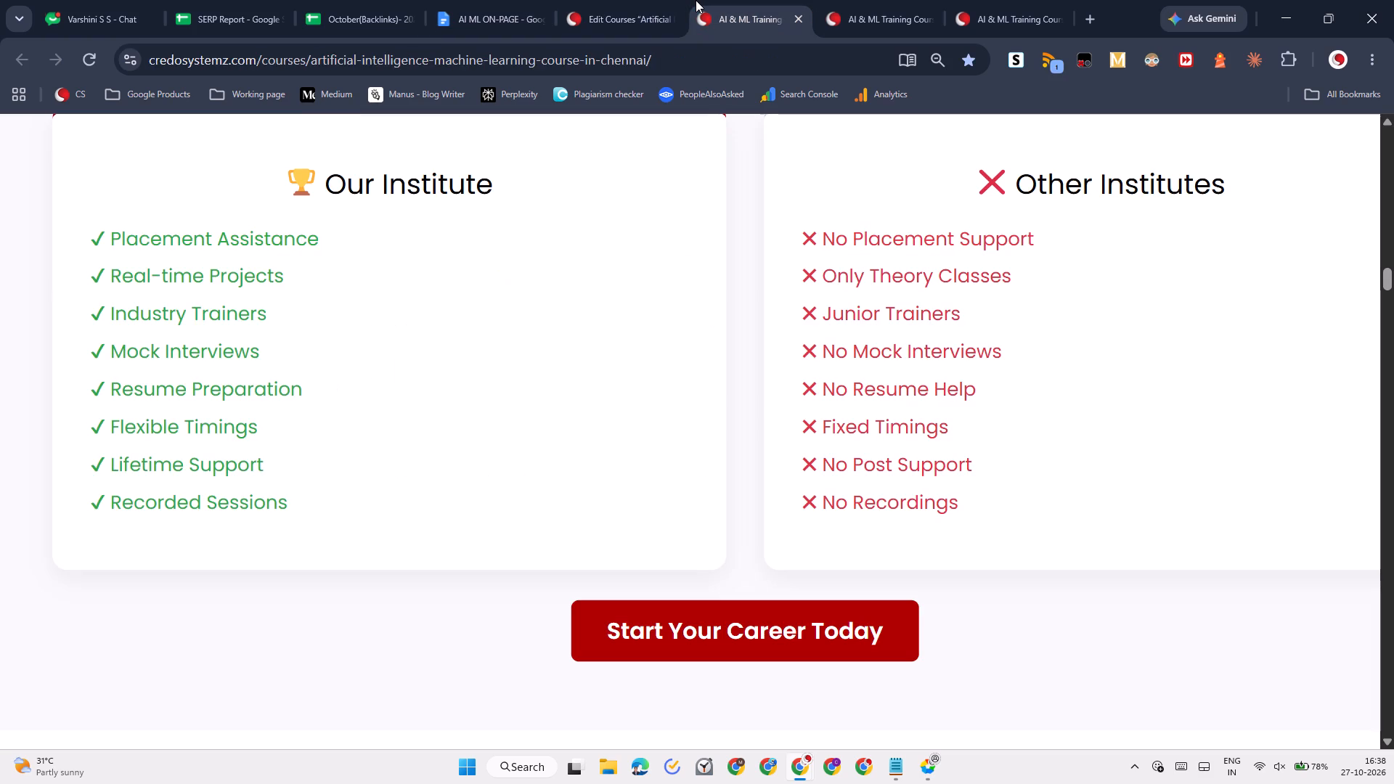
click(490, 0)
scroll(609, 520, down, 1)
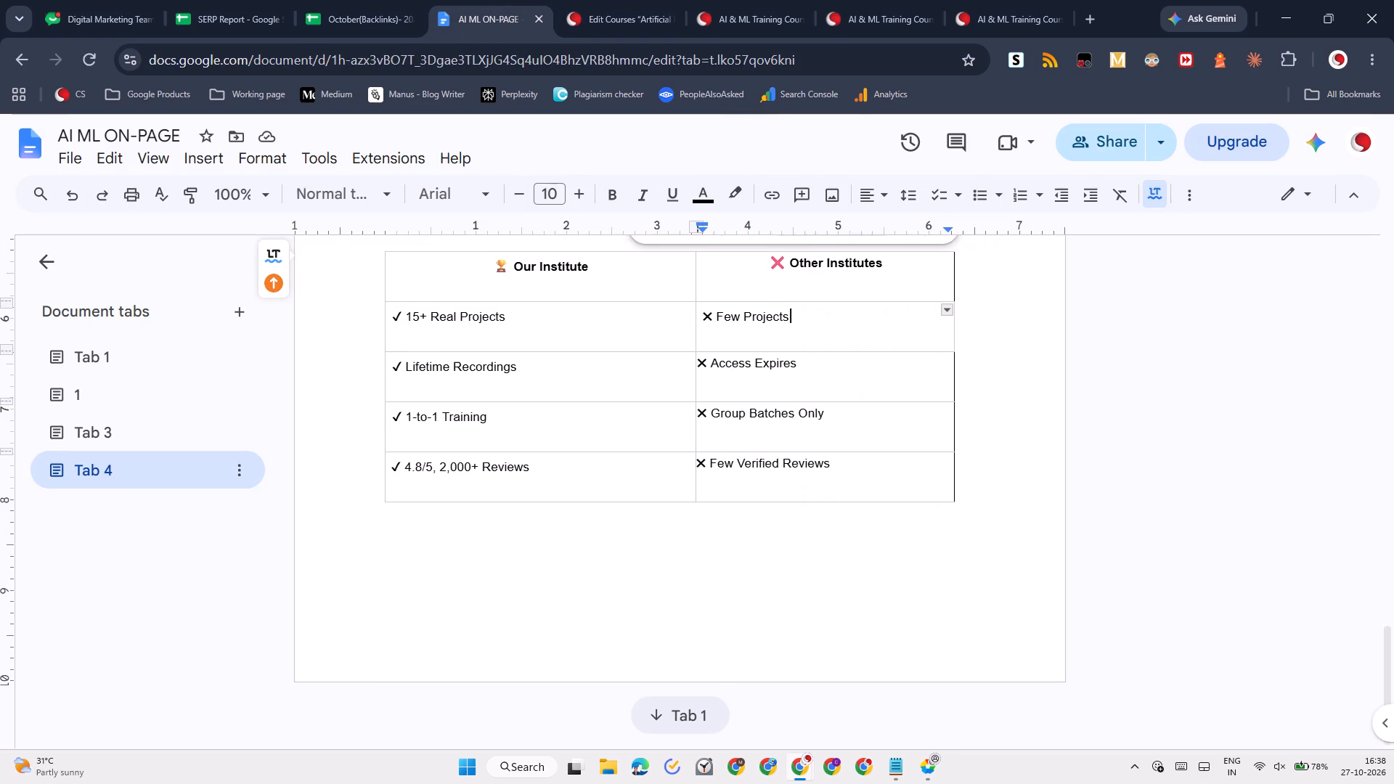
scroll(609, 520, down, 1)
drag(566, 549, 783, 552)
right_click(783, 552)
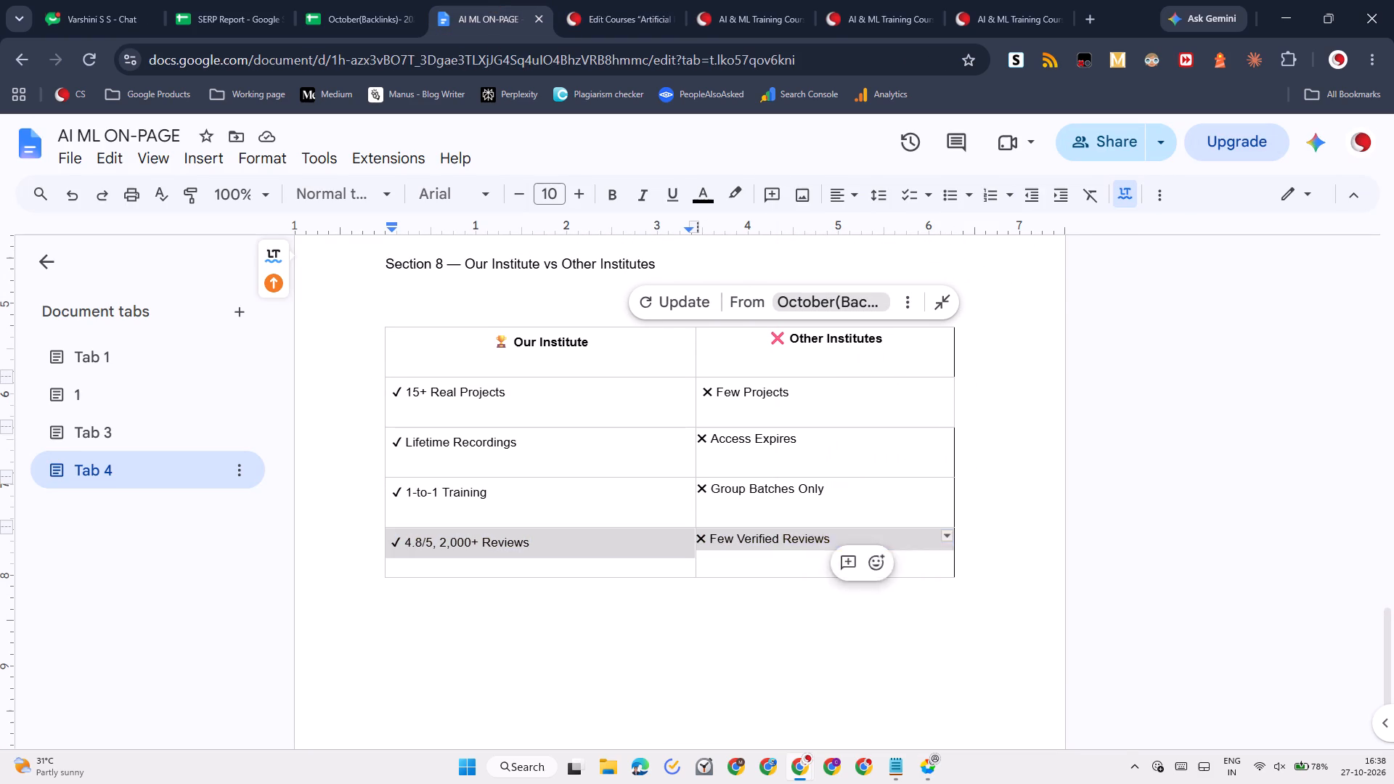
click(844, 594)
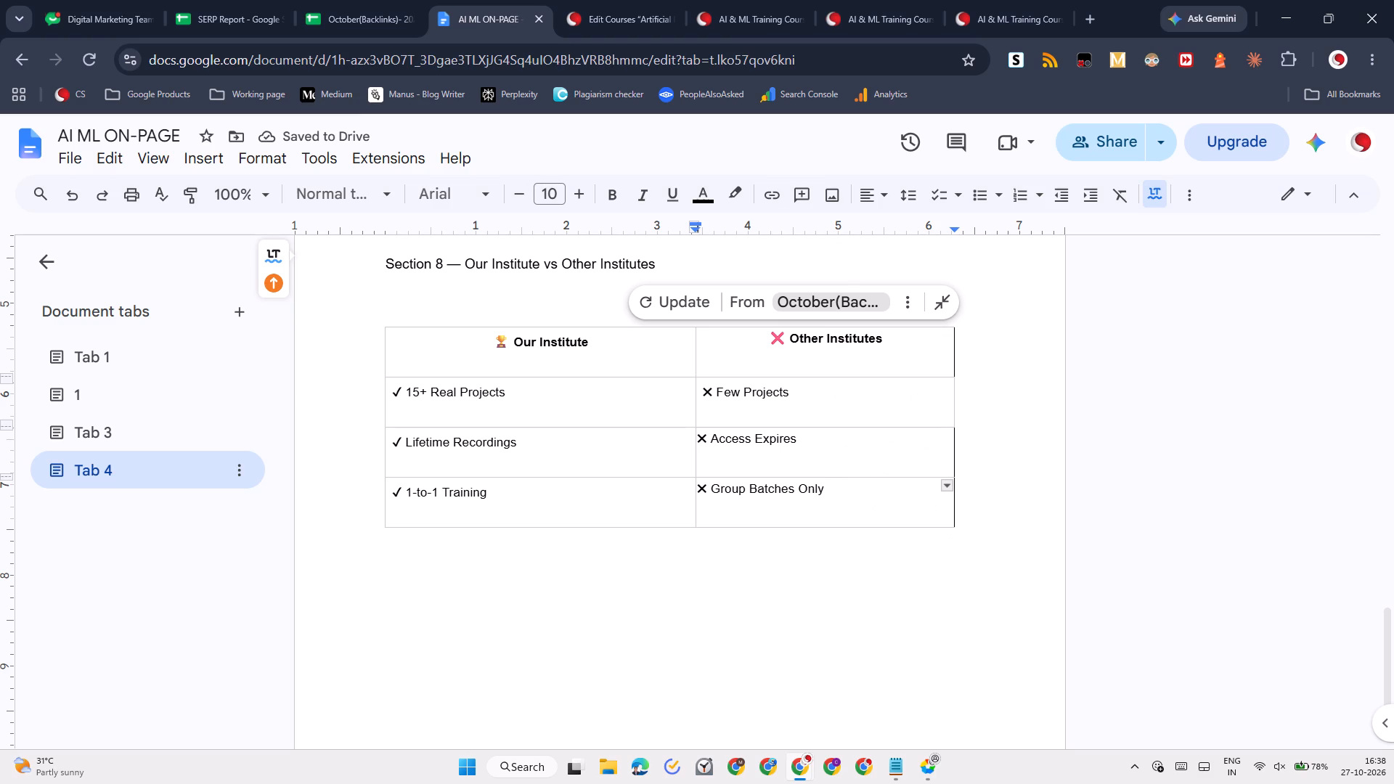
In the WordPress course editor, search for "other in" and open the Our Institute vs Other Institutes block's HTML code for editing.
click(620, 0)
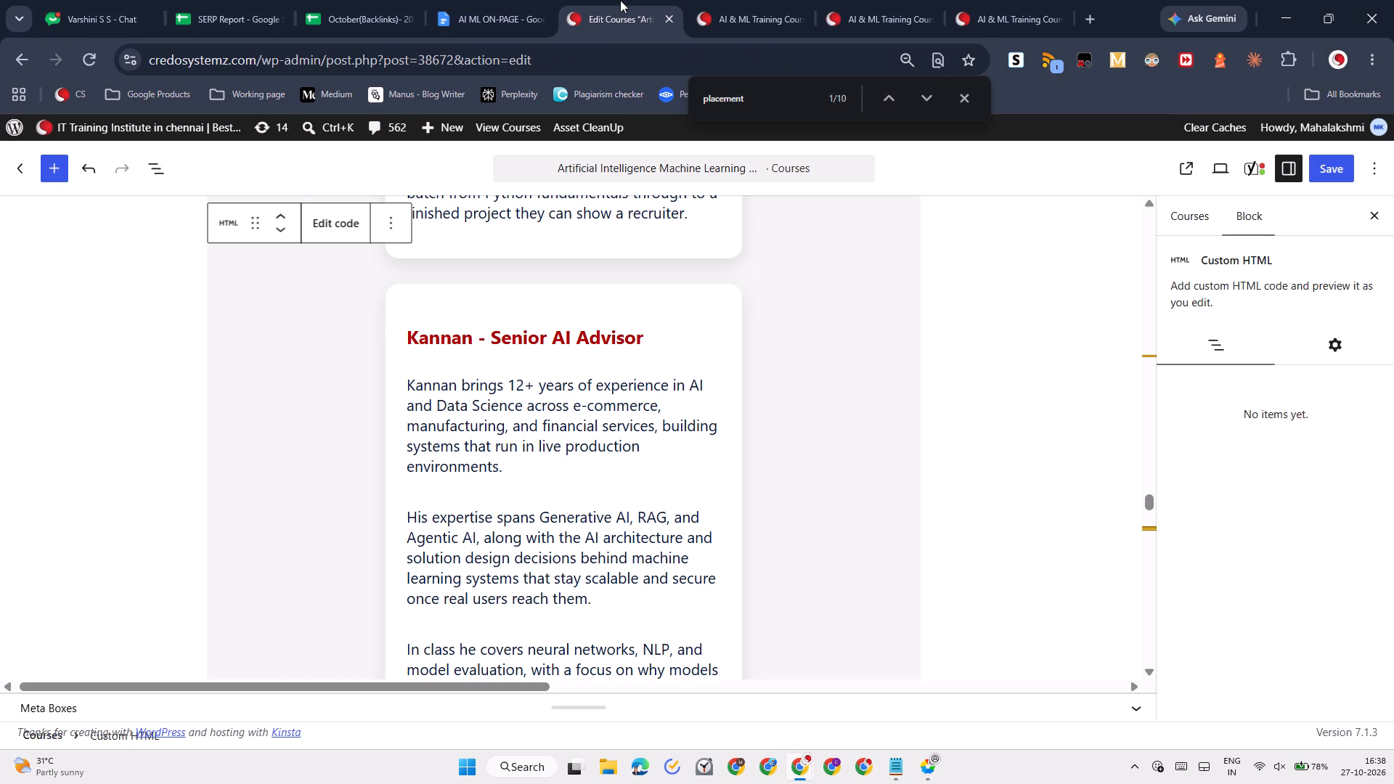
click(701, 0)
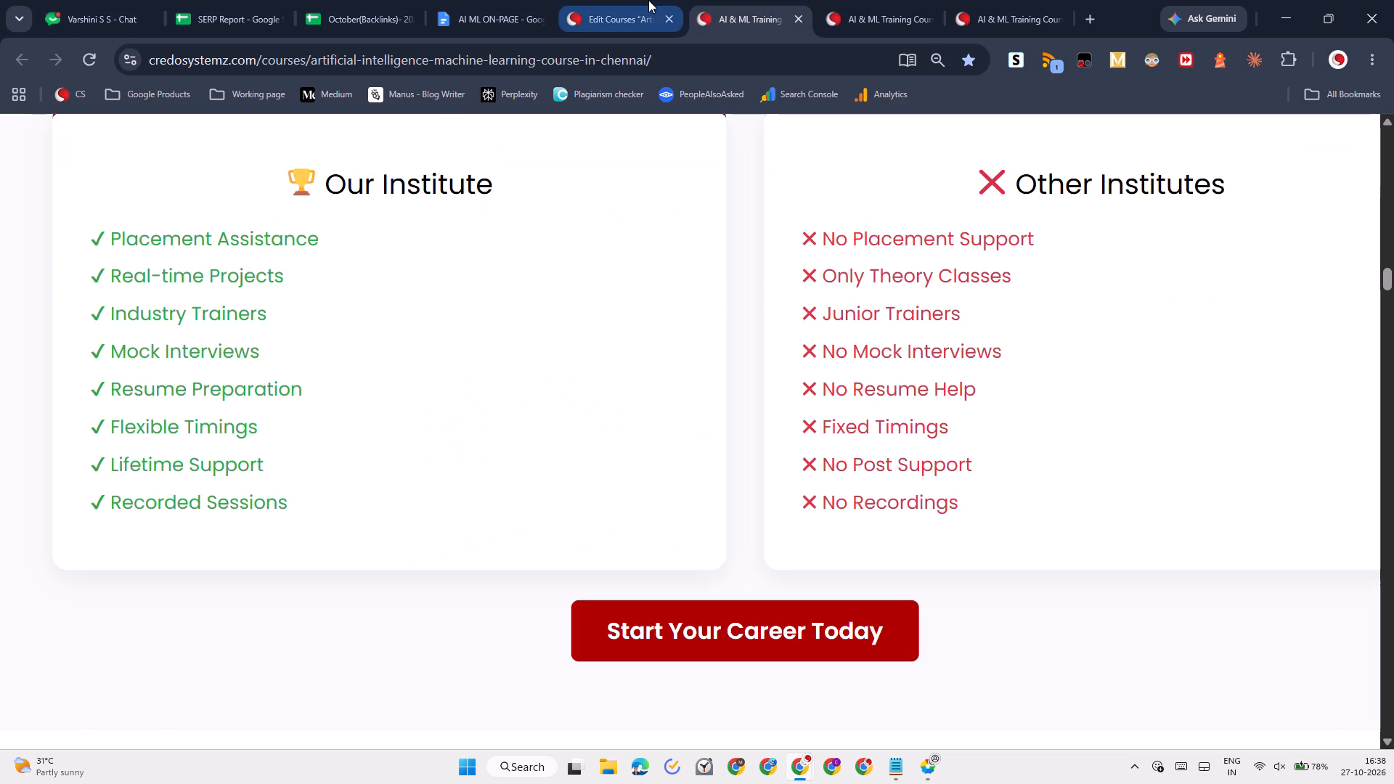
click(647, 0)
scroll(631, 324, up, 8)
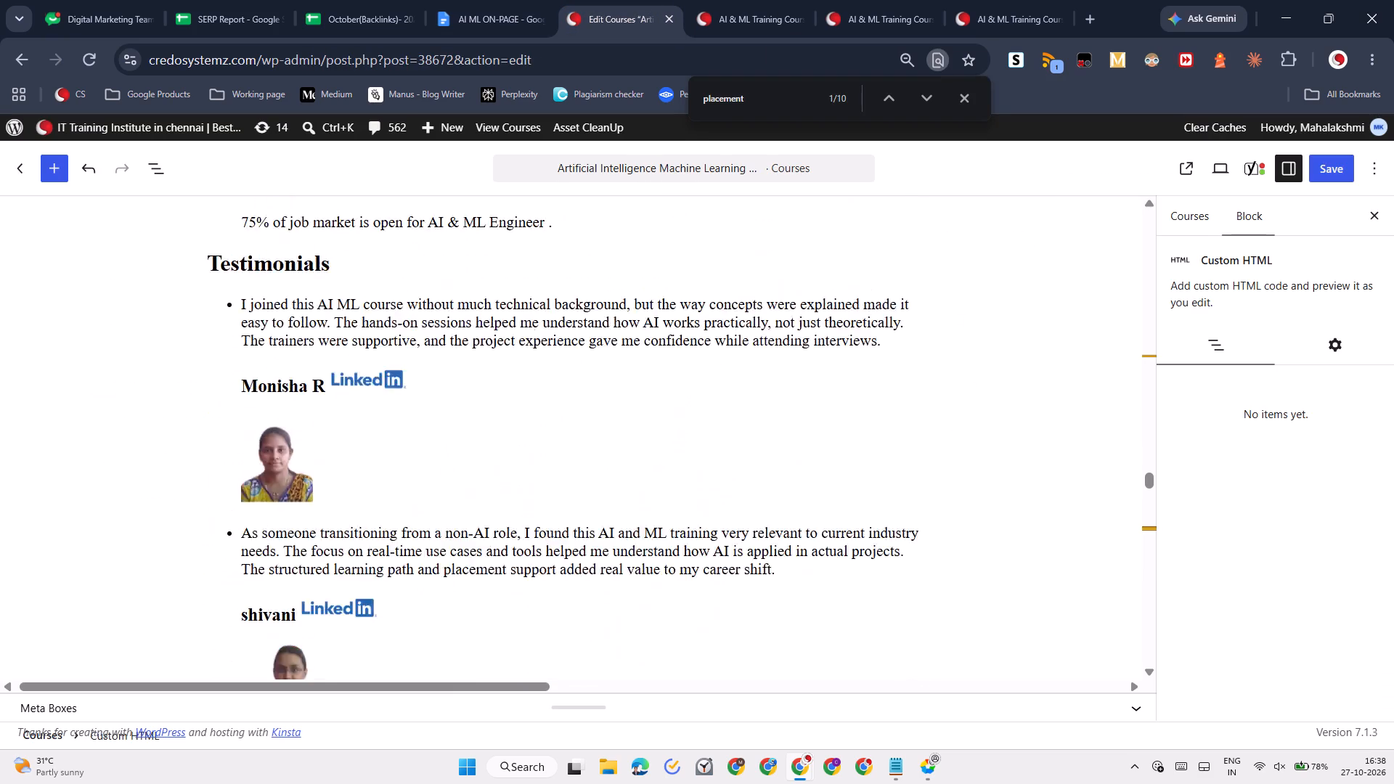
scroll(631, 324, up, 4)
key(ctrl+f)
key(BackSpace)
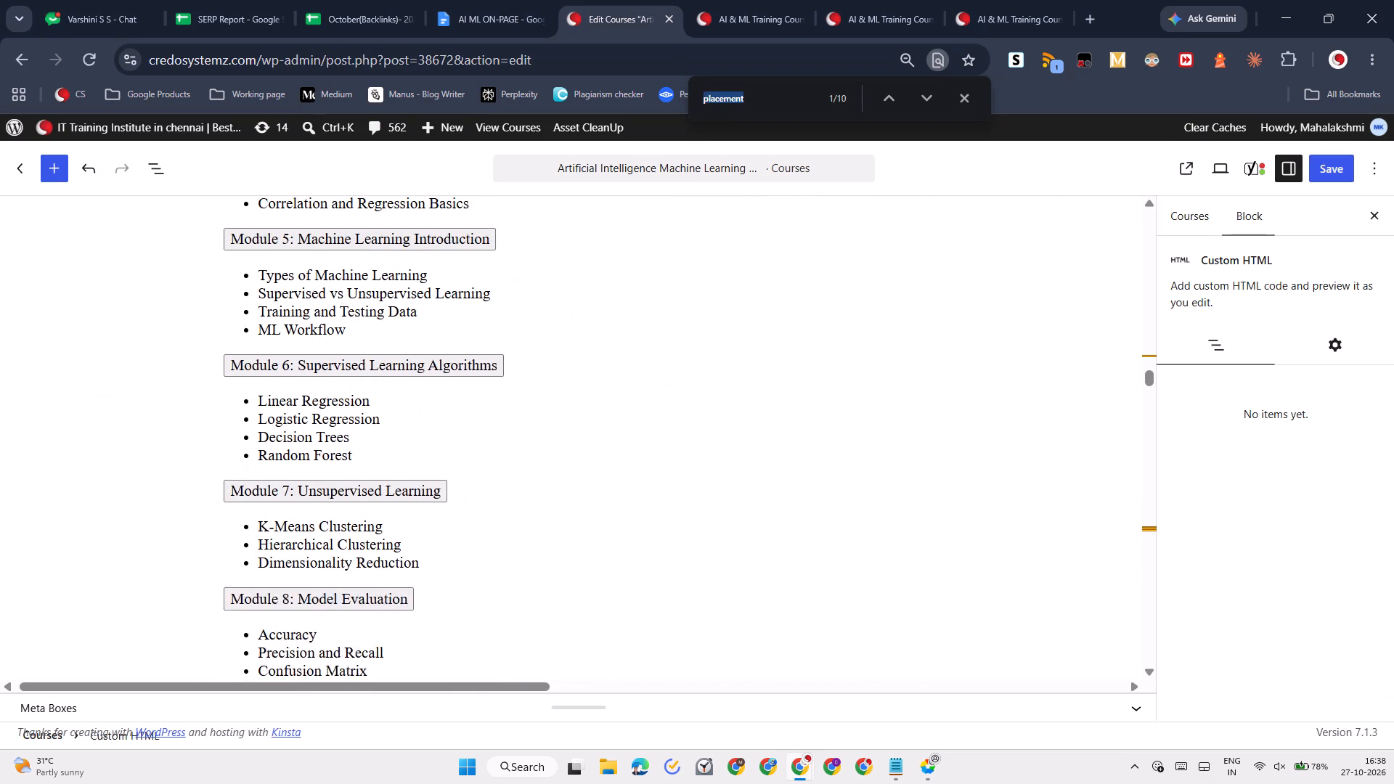
text(ohe)
key(BackSpace)
key(BackSpace)
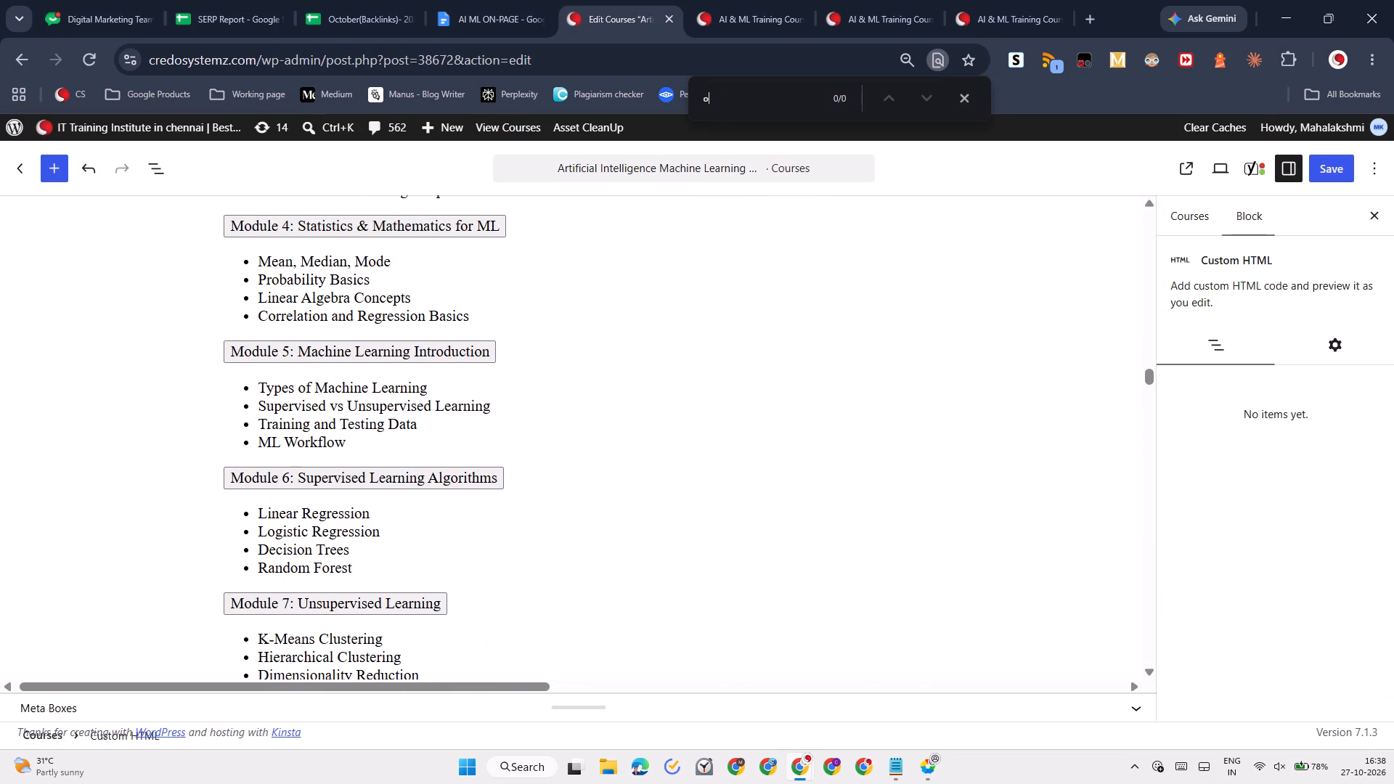
text(ther in)
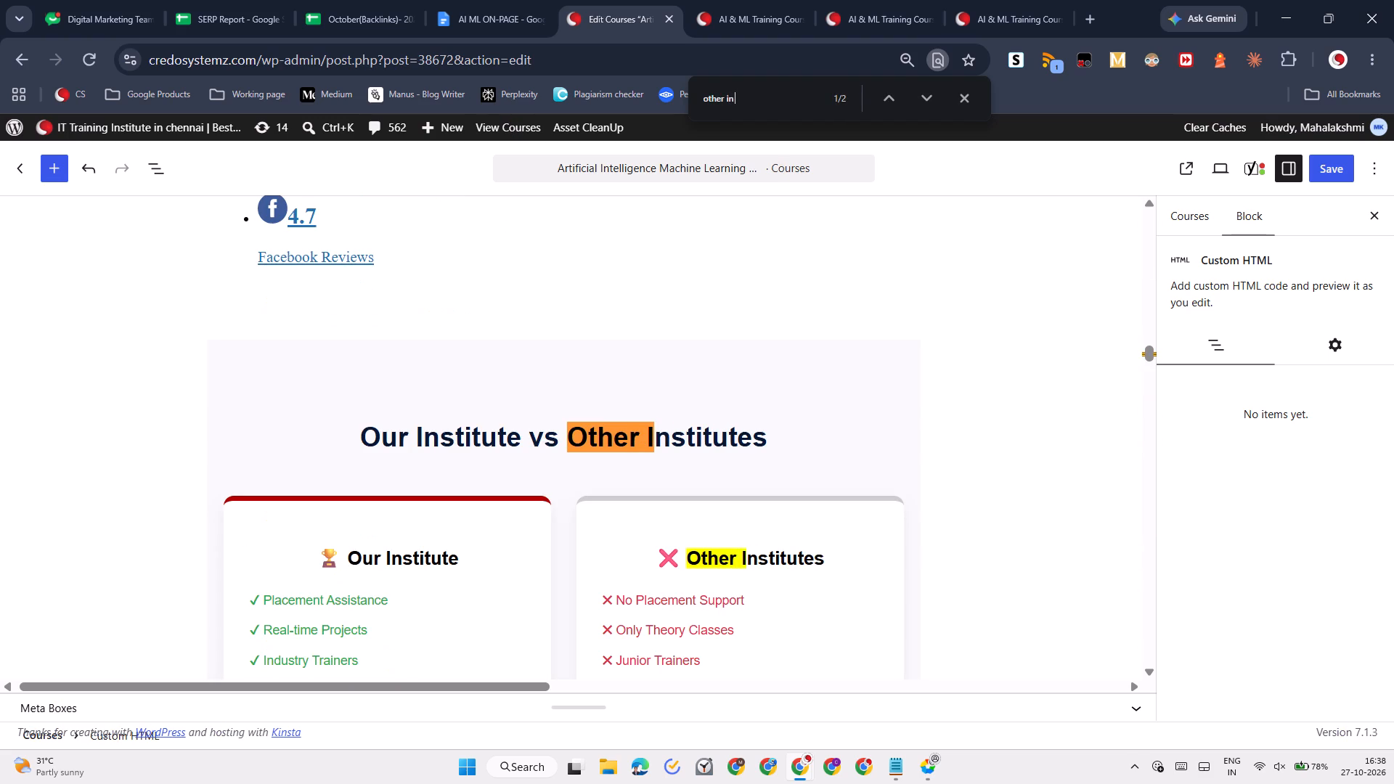
scroll(574, 600, down, 2)
click(565, 486)
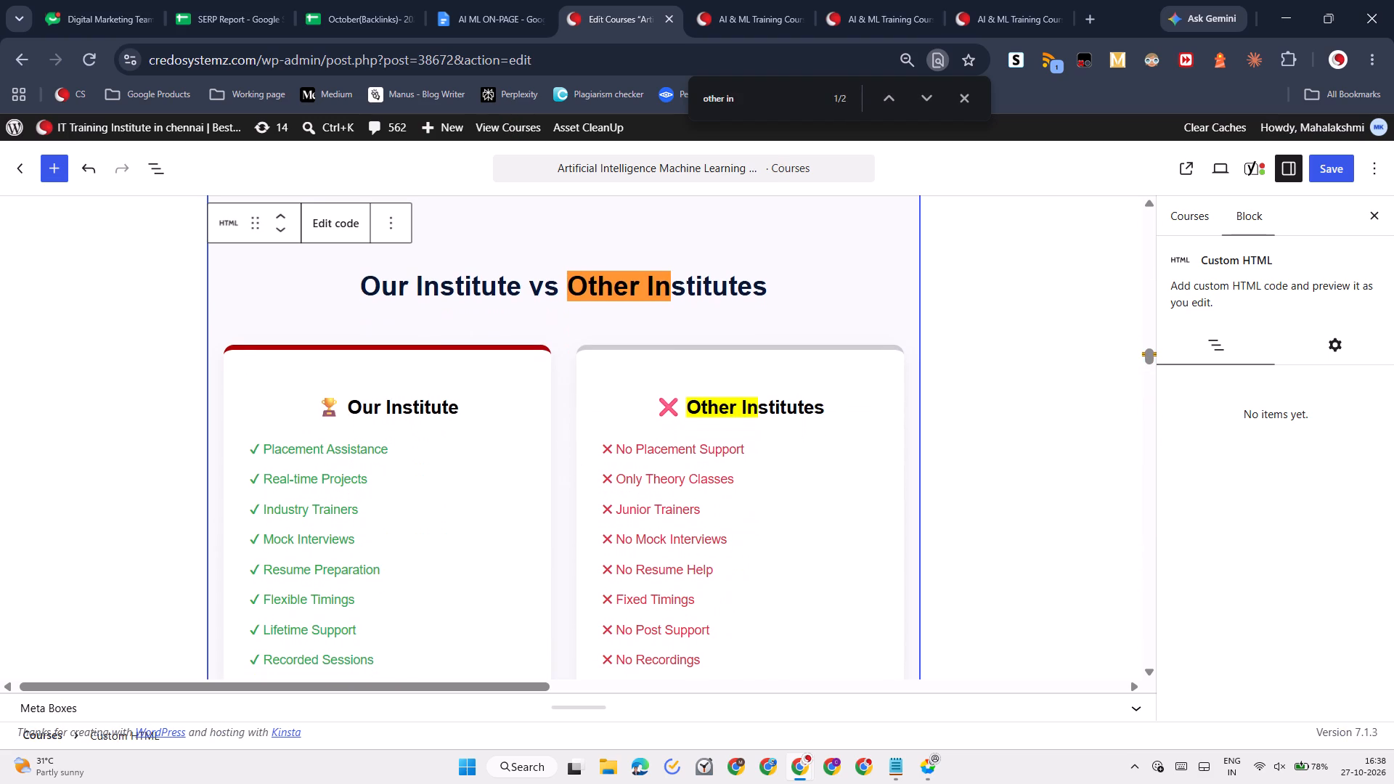
click(315, 223)
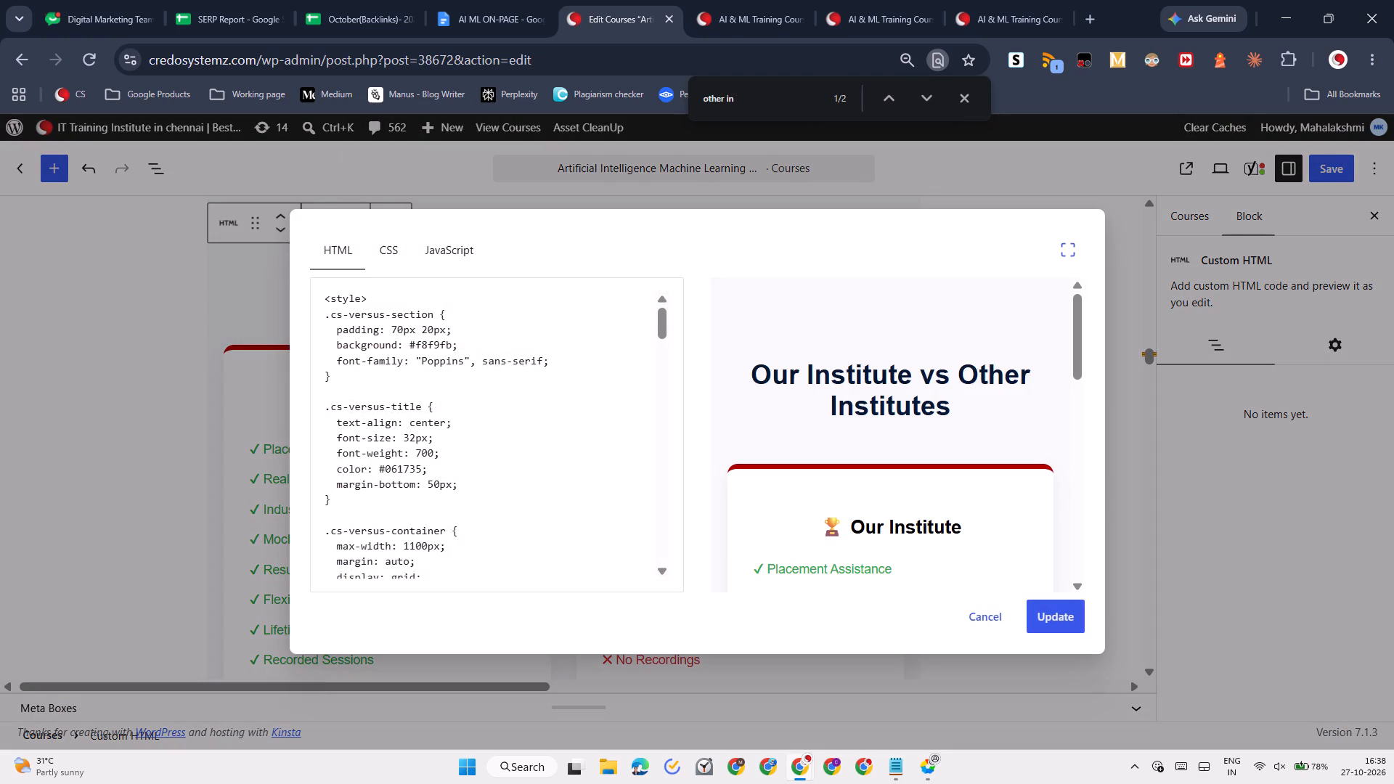
Copy "15+" from the Section 8 table and insert it before "Real-time Projects" in the Our Institute card's HTML.
scroll(447, 384, down, 8)
scroll(447, 384, up, 3)
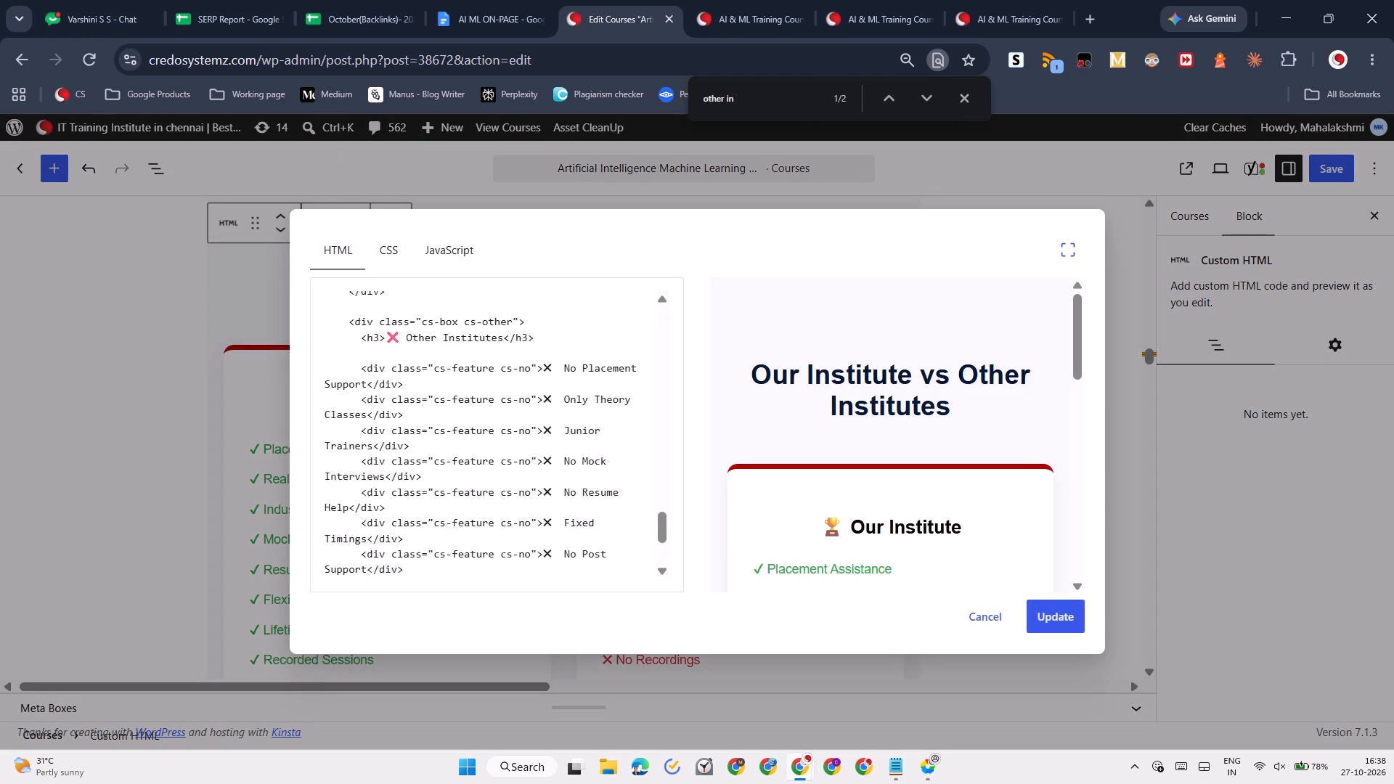
scroll(447, 384, up, 2)
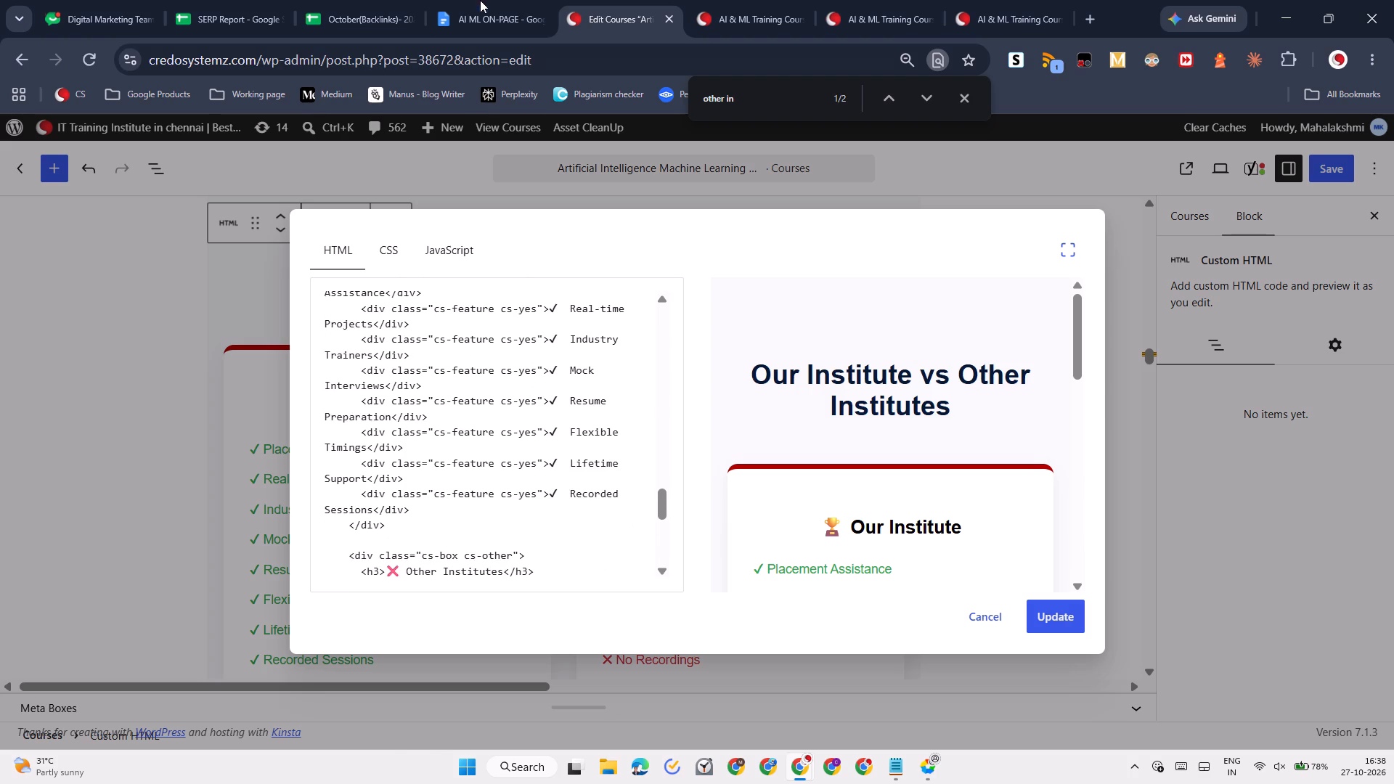
click(479, 0)
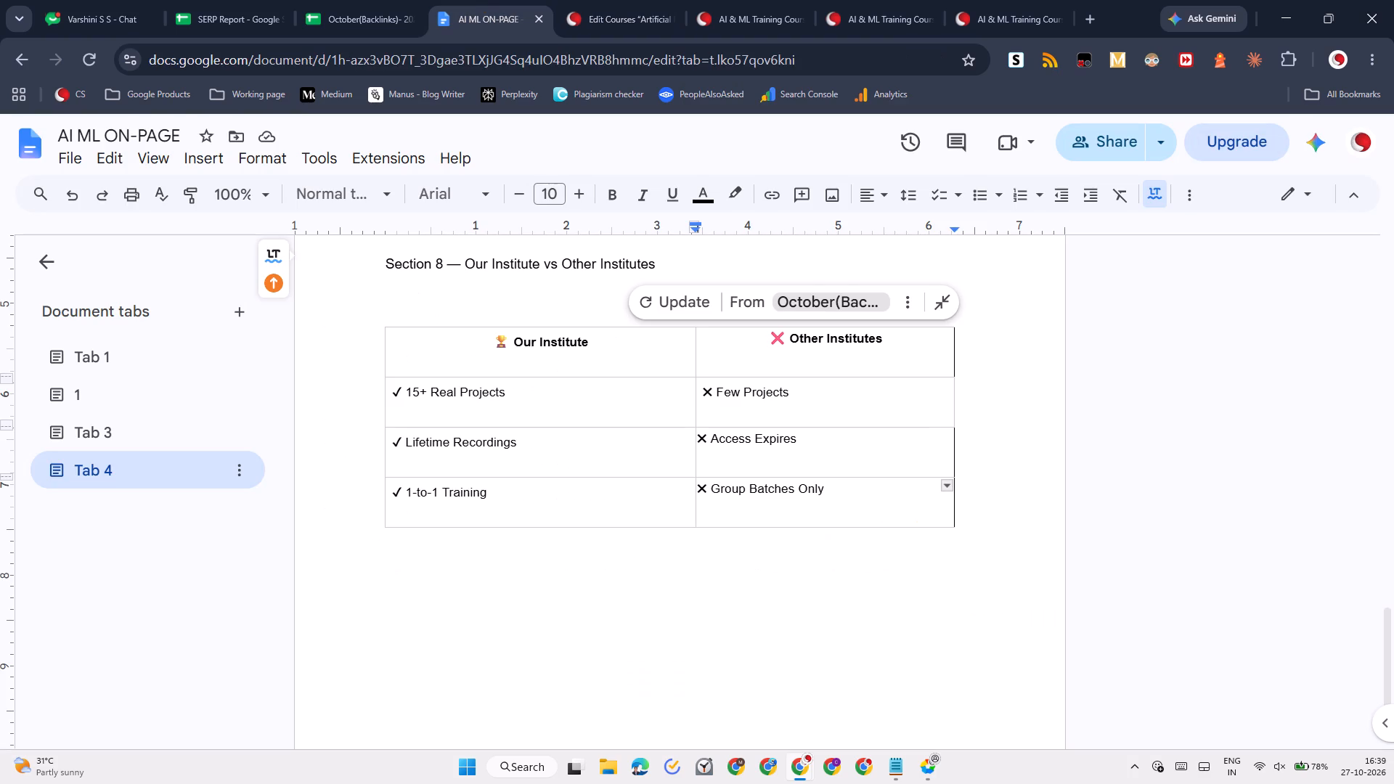
drag(431, 391, 410, 390)
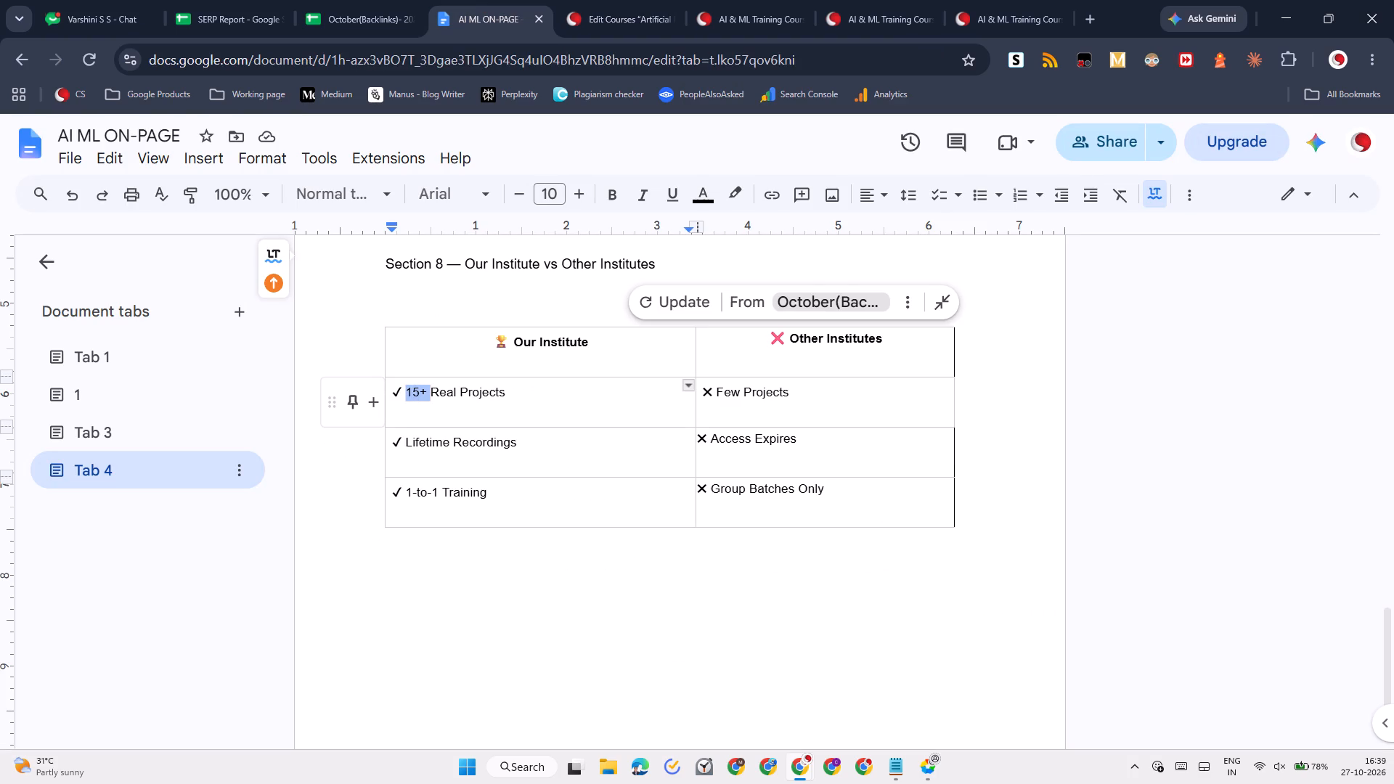
drag(410, 390, 409, 391)
key(ctrl+c)
click(610, 0)
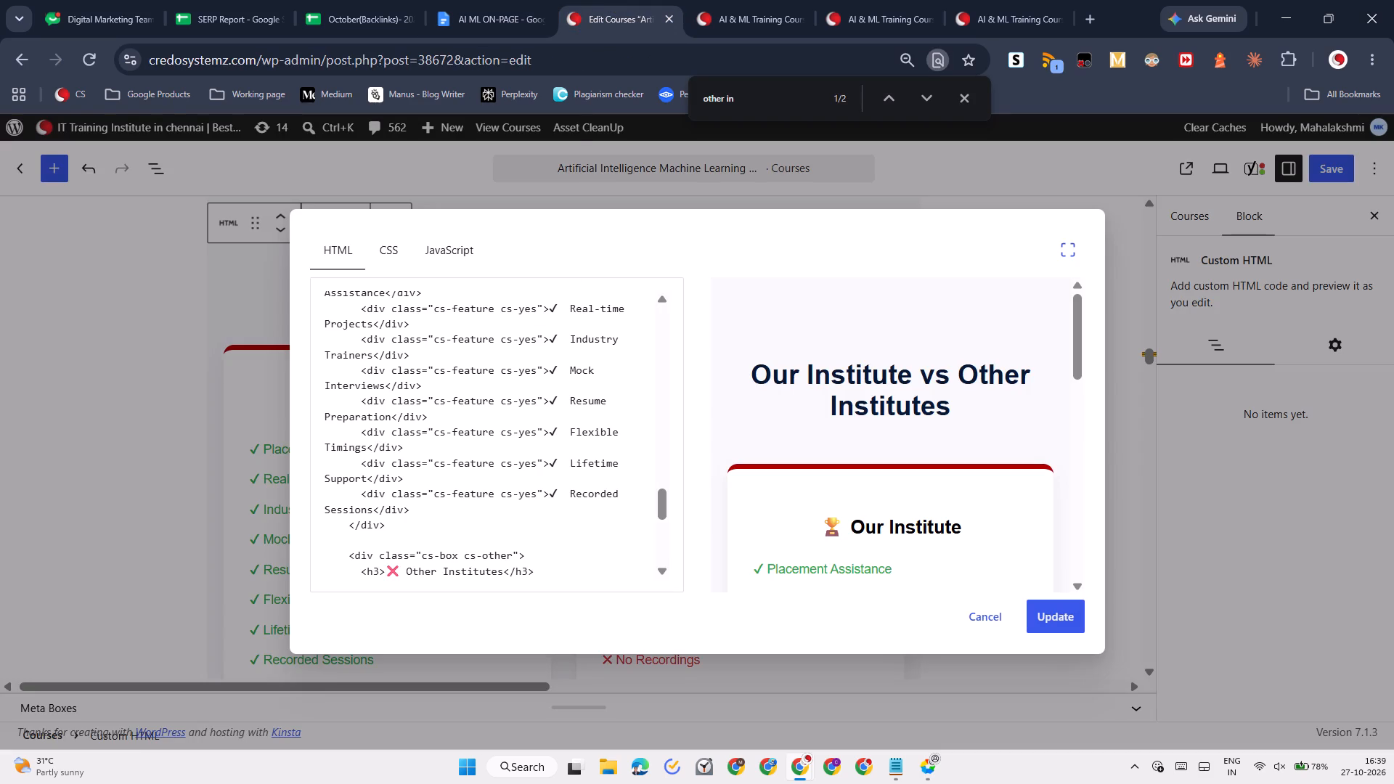
scroll(595, 431, up, 2)
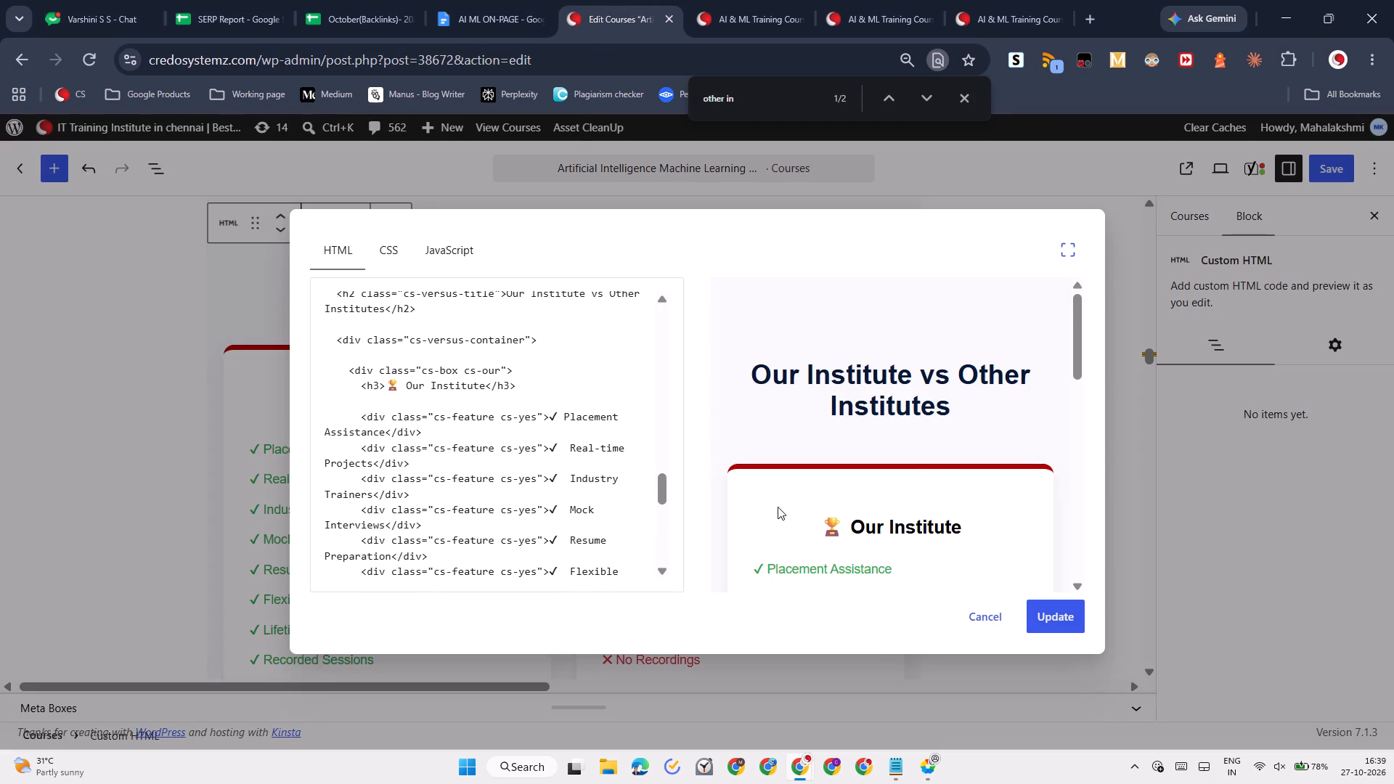
scroll(778, 507, down, 2)
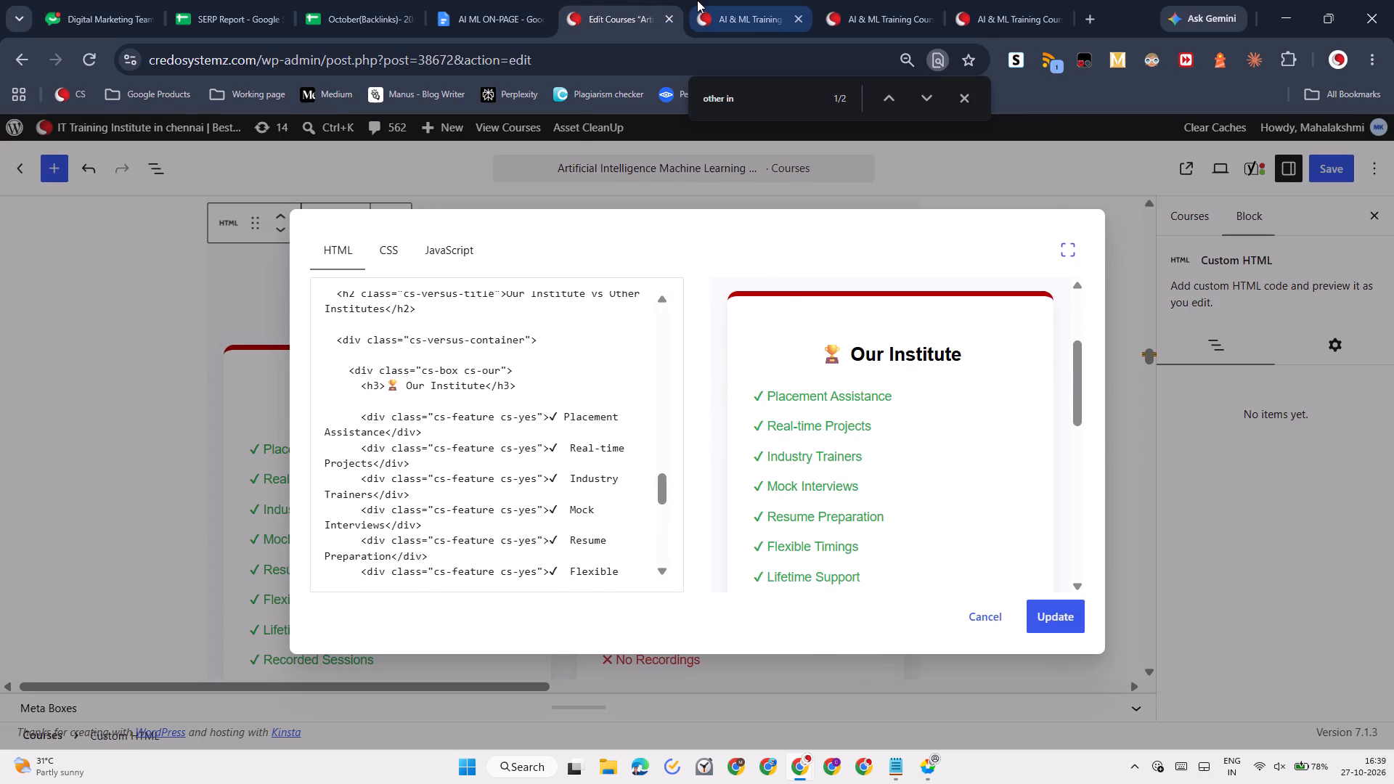
click(697, 0)
click(600, 0)
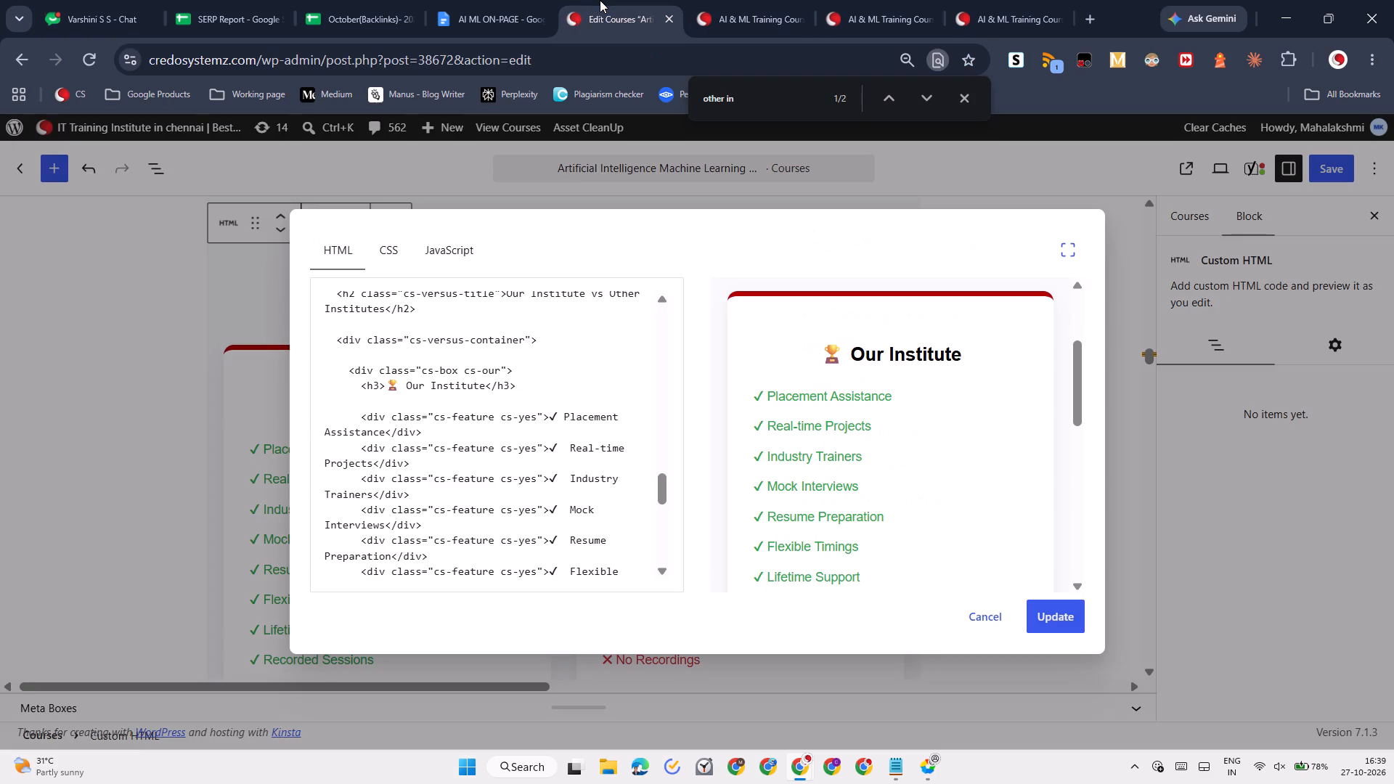
click(566, 456)
key(Right)
key(ctrl+v)
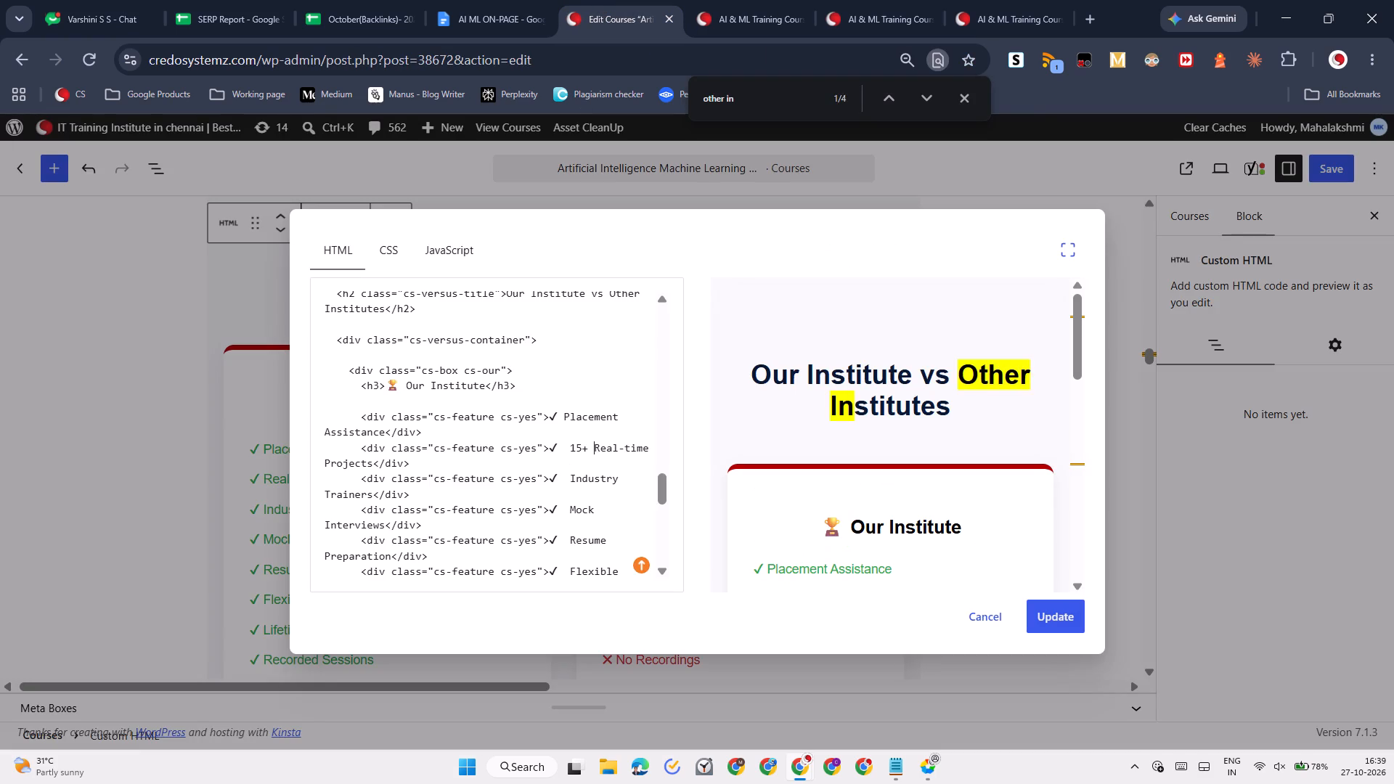
key(space)
key(BackSpace)
Copy "Few Projects" from the Section 8 table and replace "Only Theory Classes" with it in the Other Institutes card's HTML.
scroll(796, 452, down, 2)
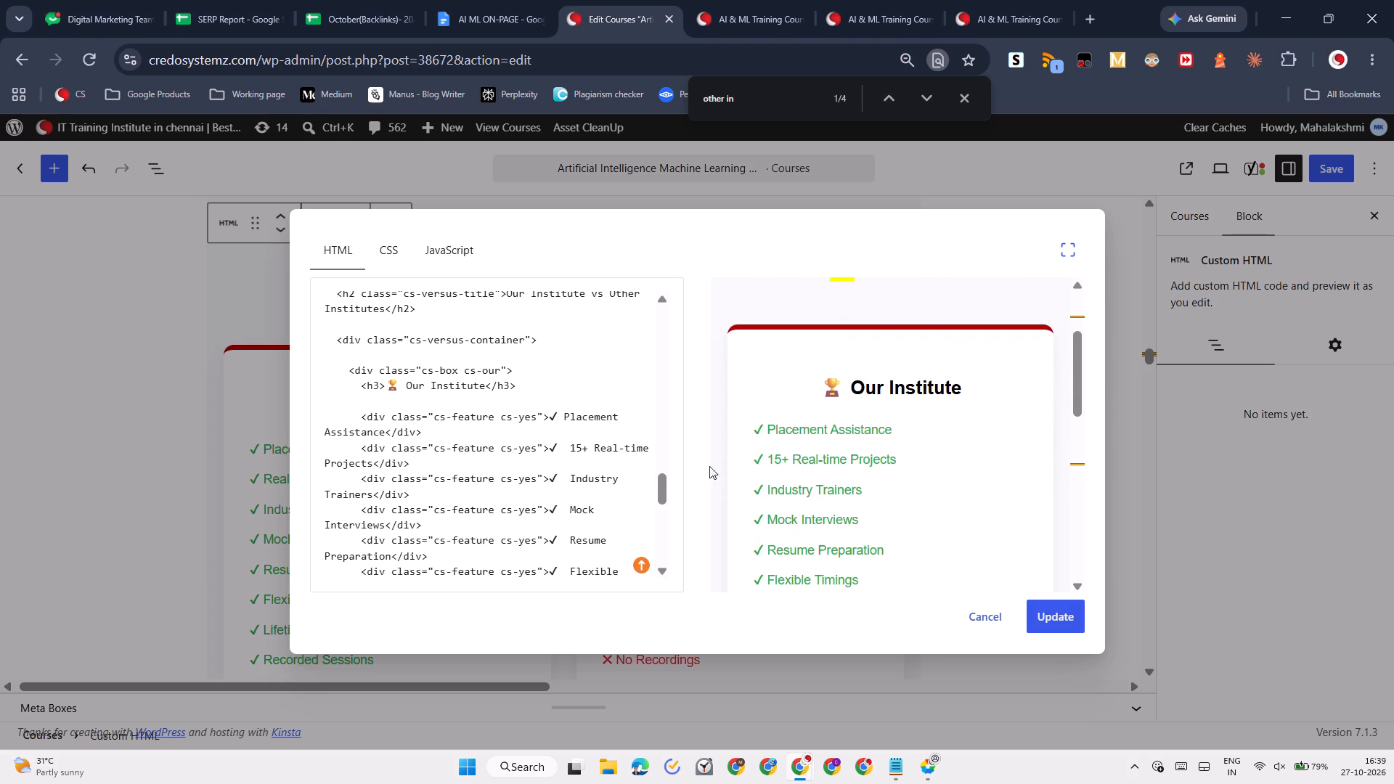
scroll(566, 445, down, 3)
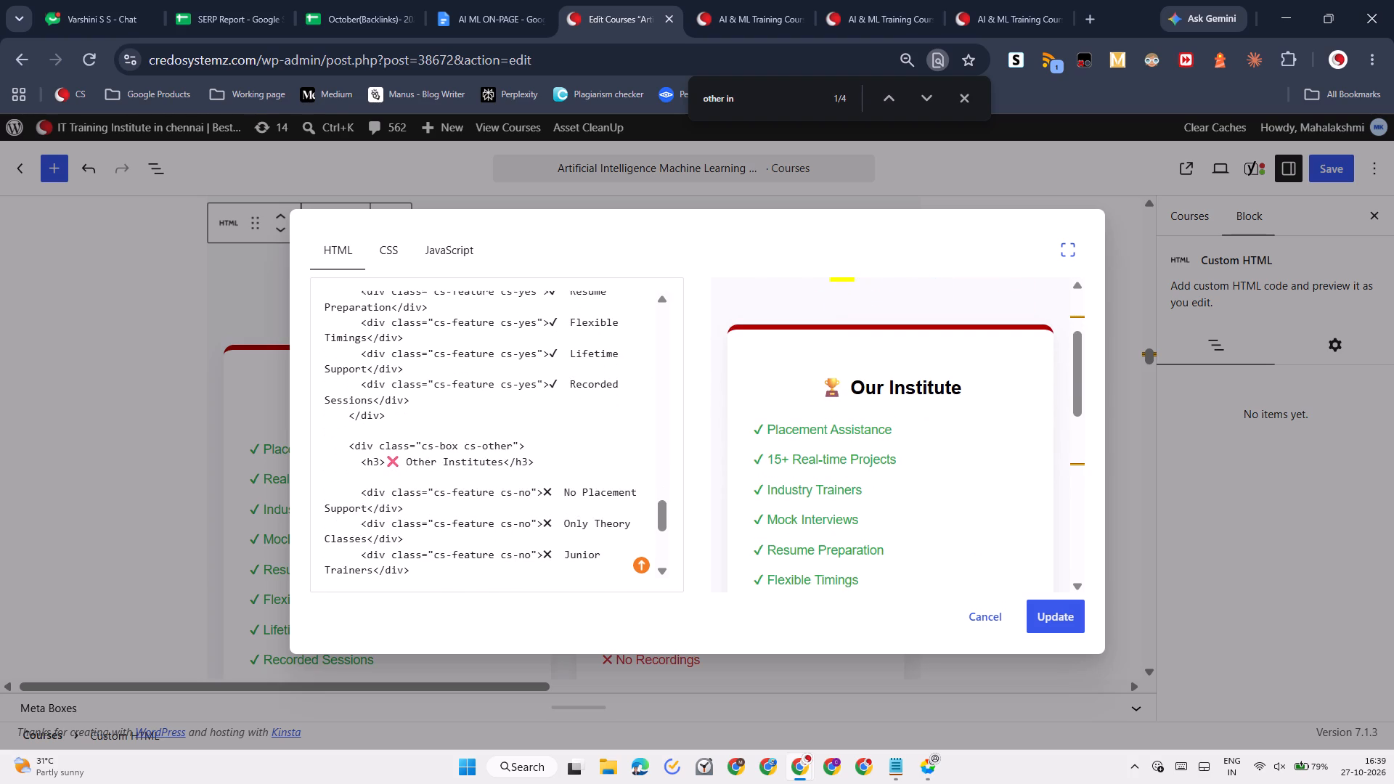
scroll(566, 445, down, 1)
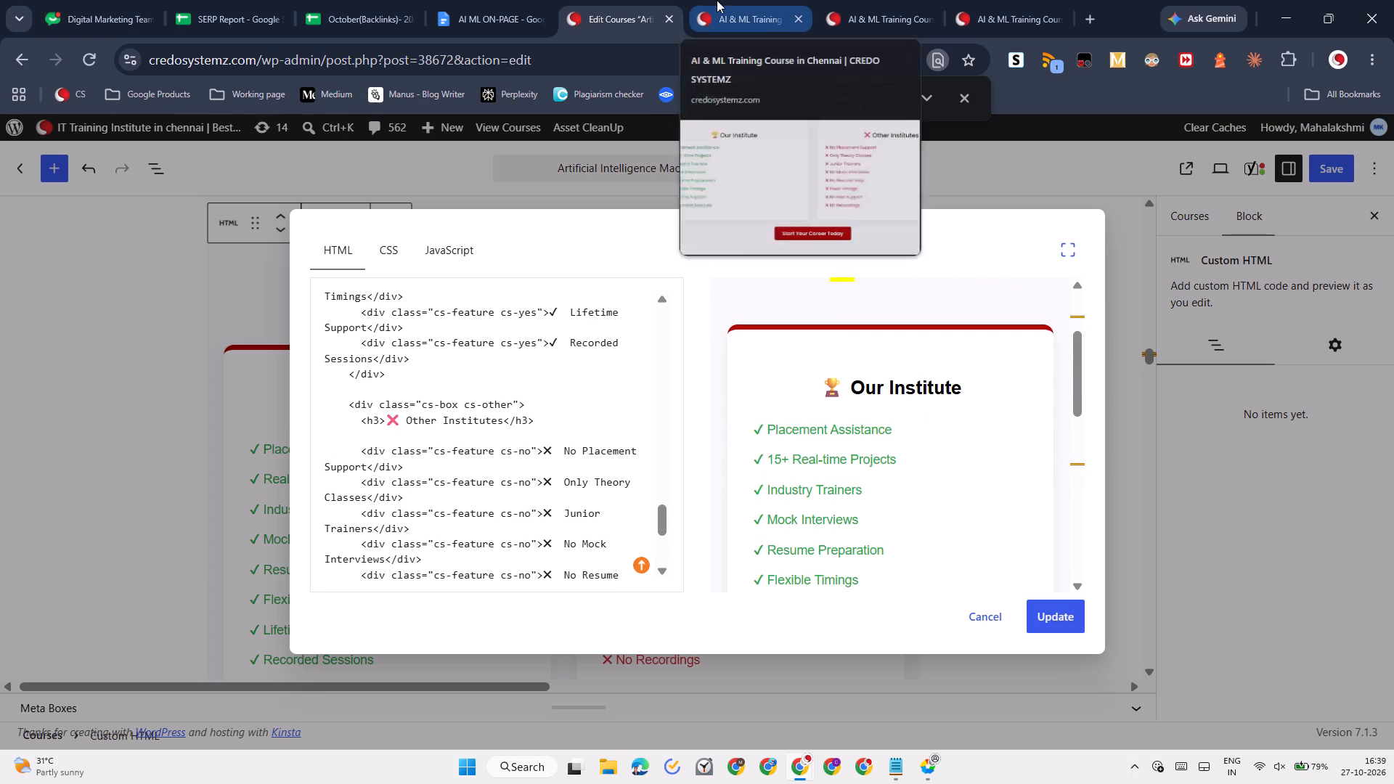
click(717, 0)
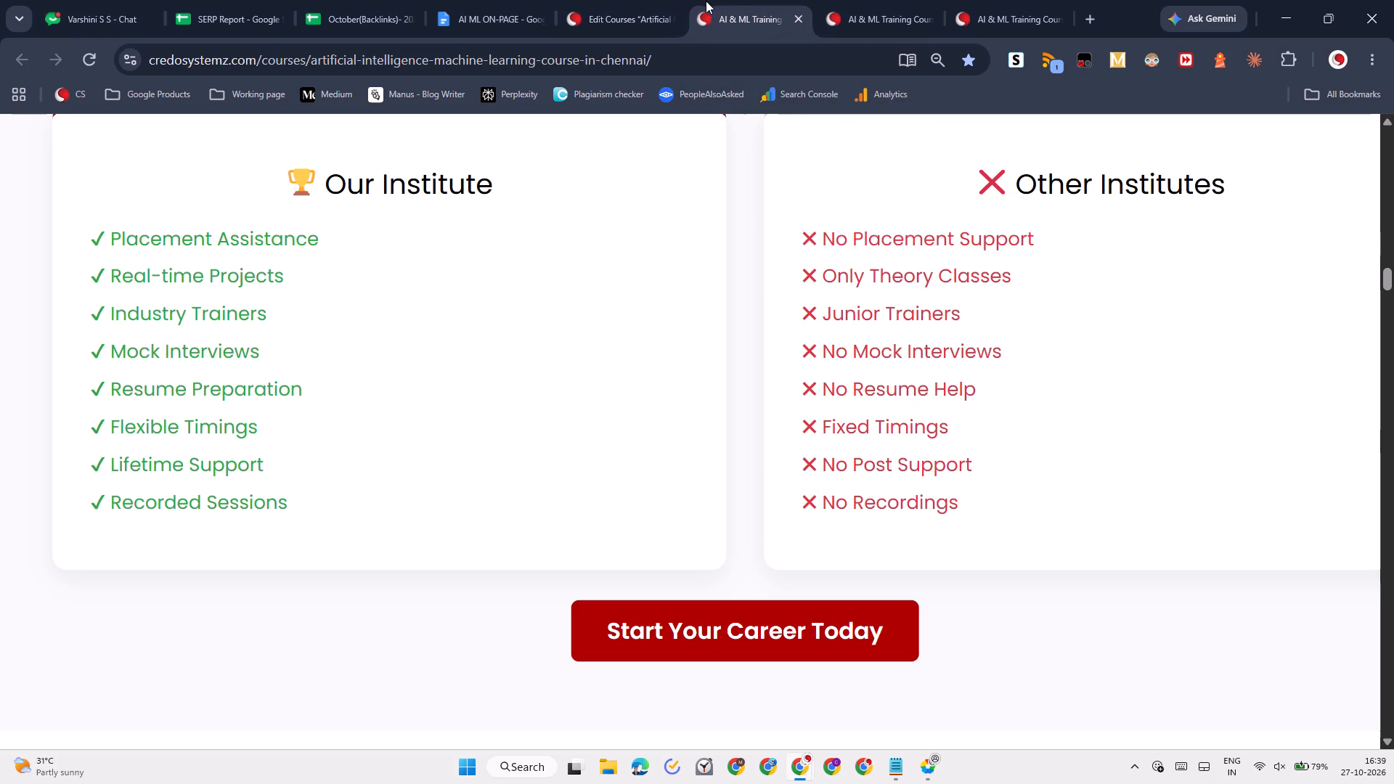
click(644, 2)
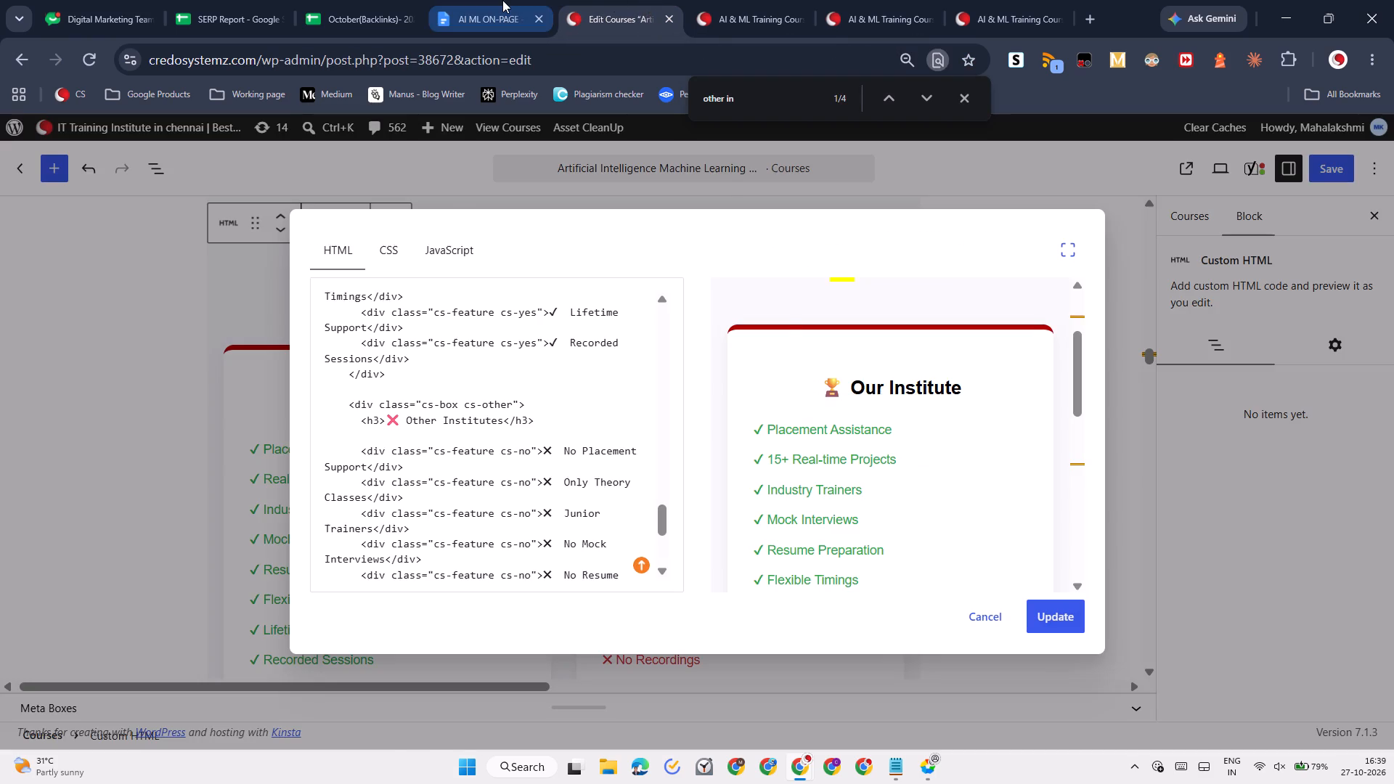
click(502, 0)
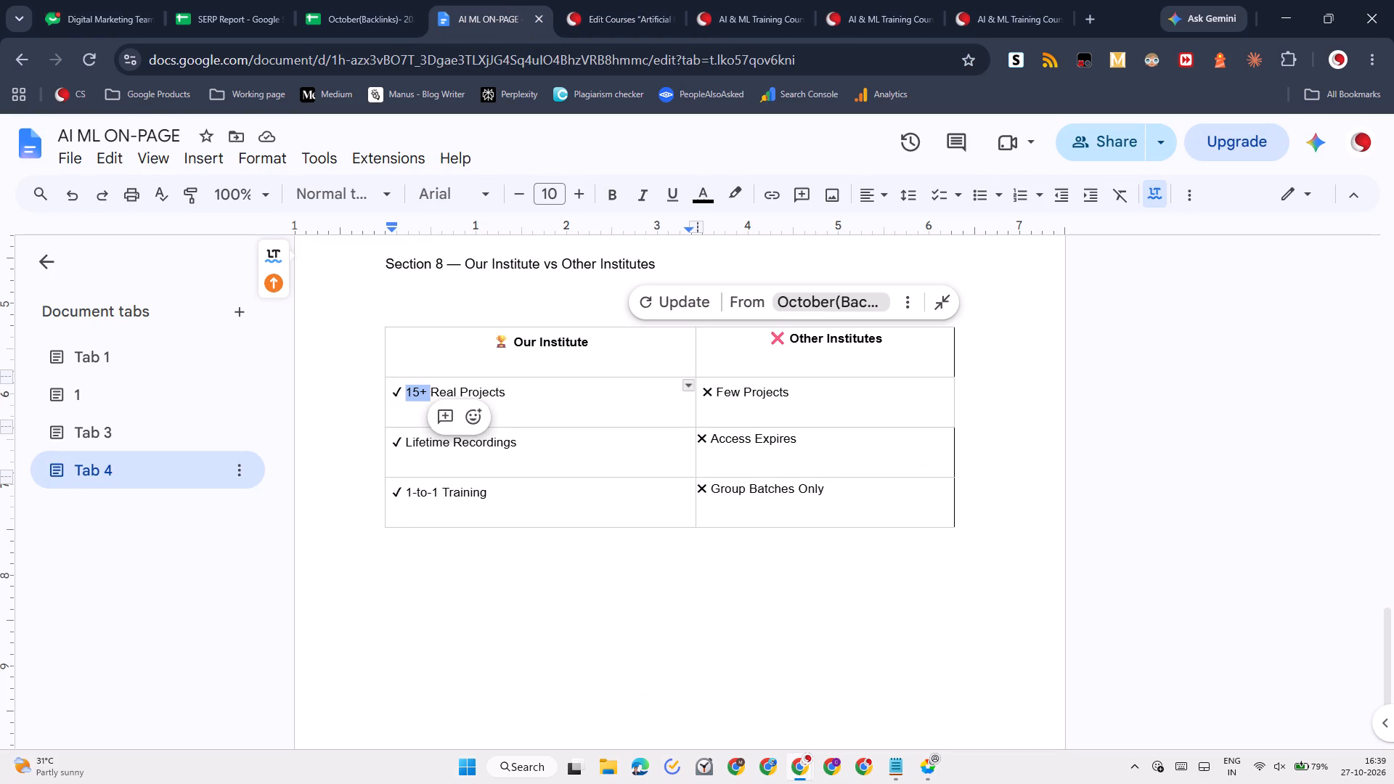
drag(791, 396, 712, 393)
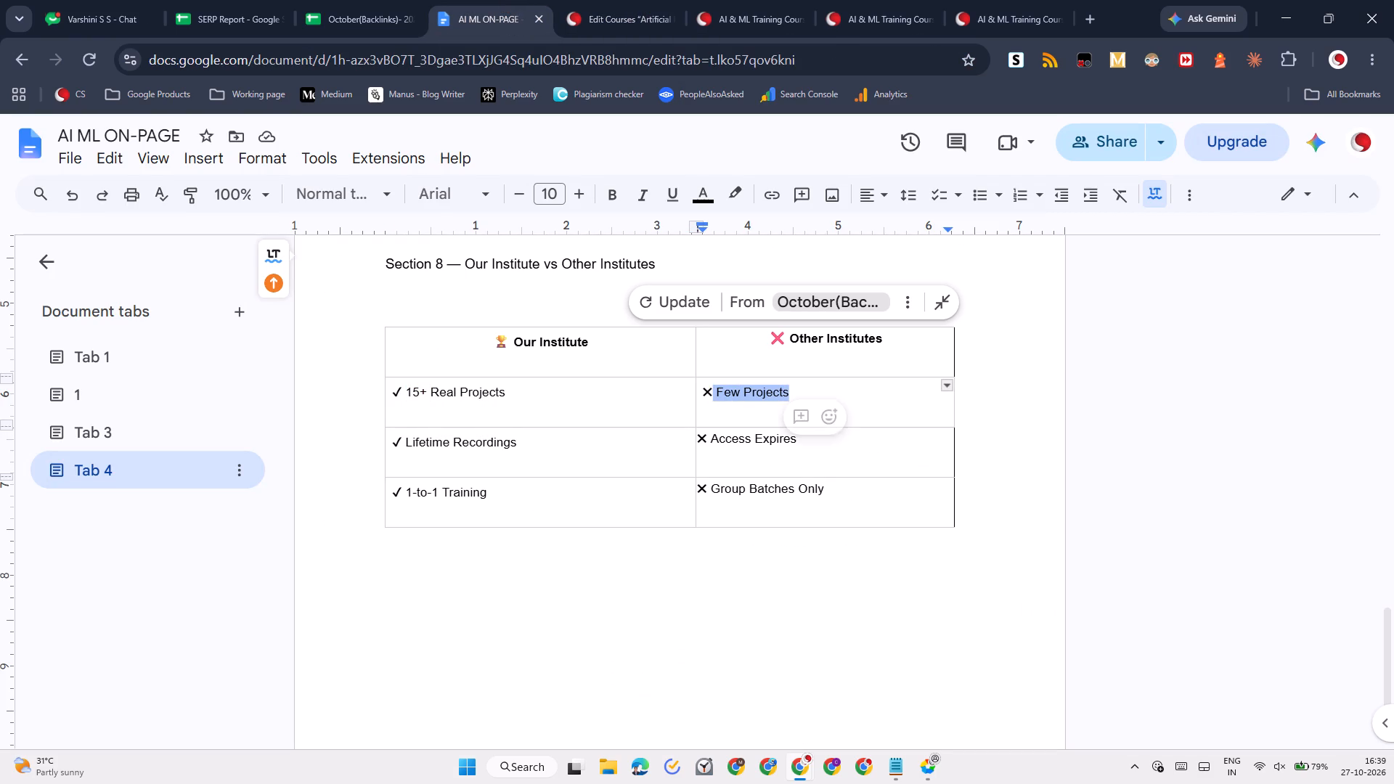
key(ctrl+c)
click(590, 0)
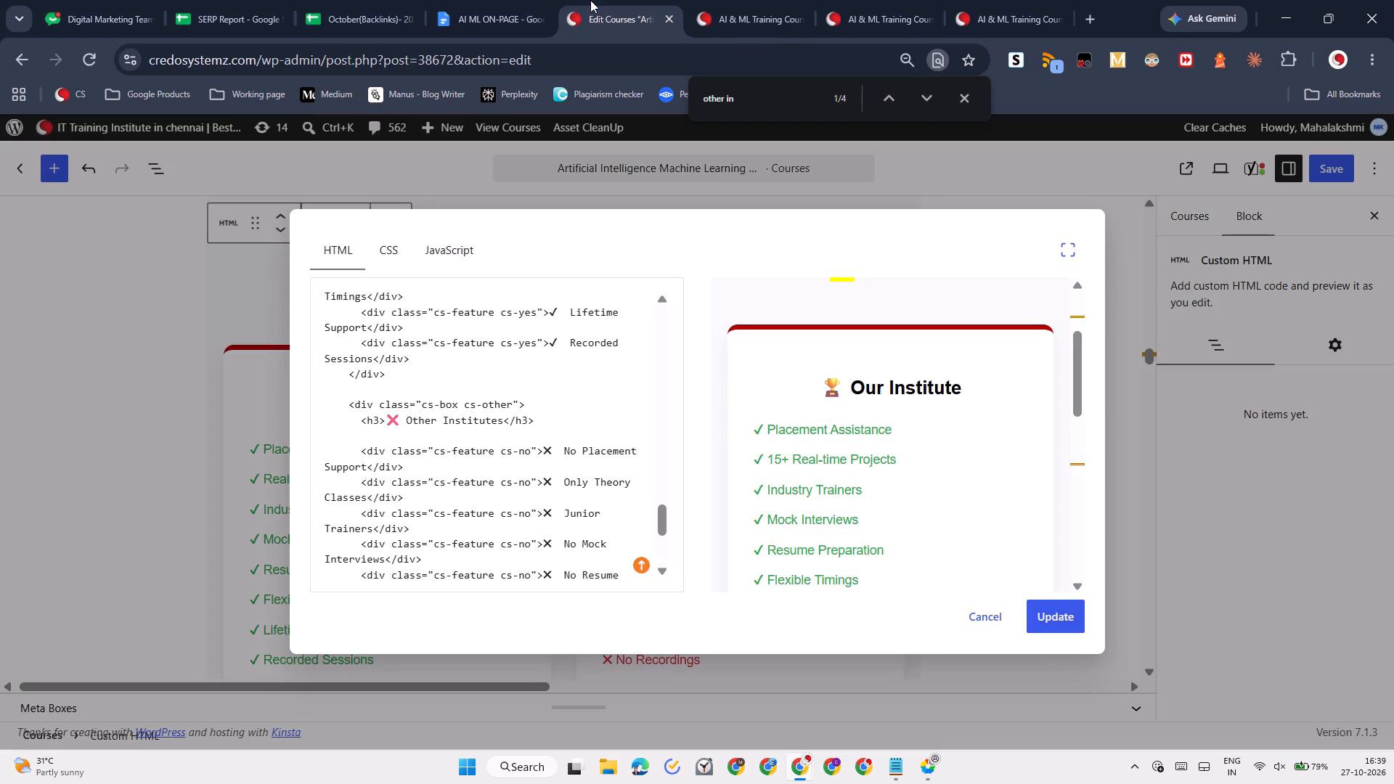
drag(566, 480, 364, 497)
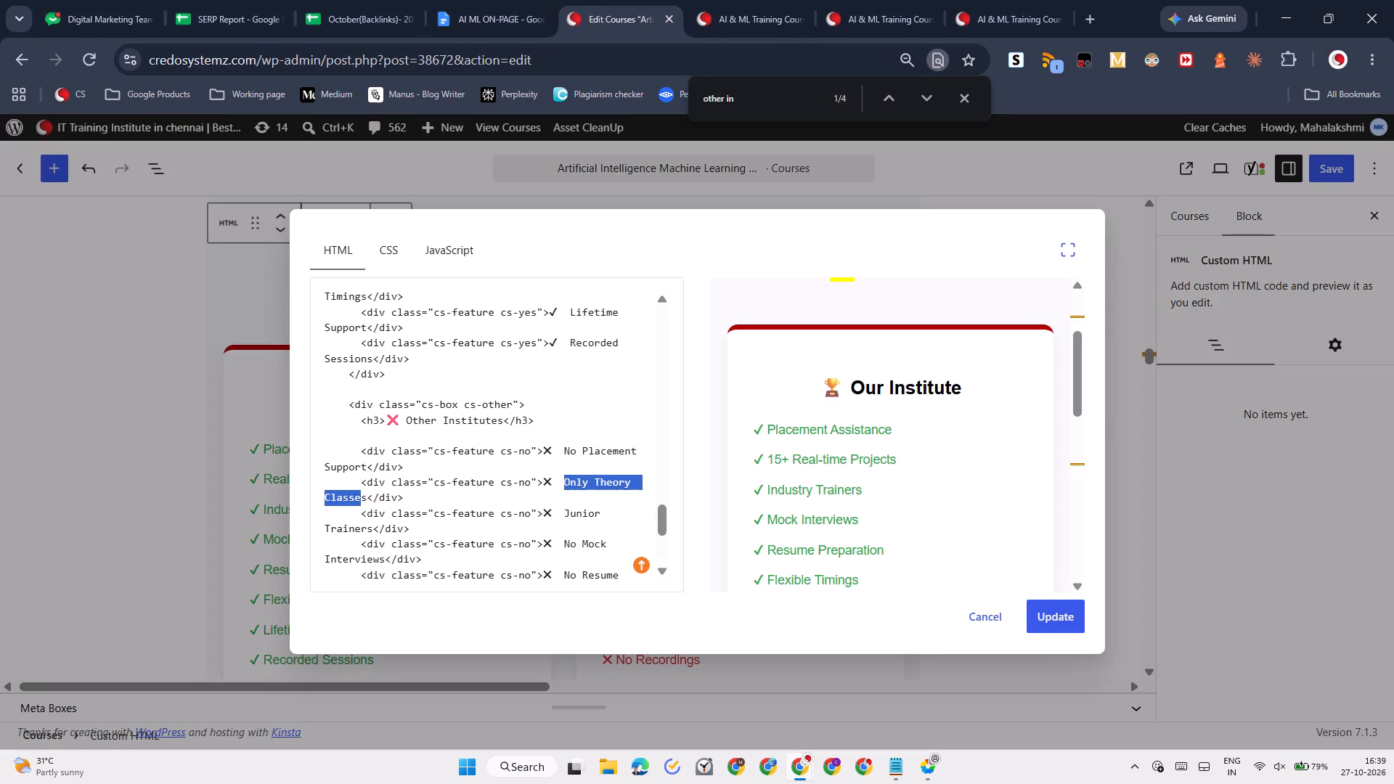
drag(364, 497, 367, 497)
drag(367, 497, 370, 497)
key(ctrl+v)
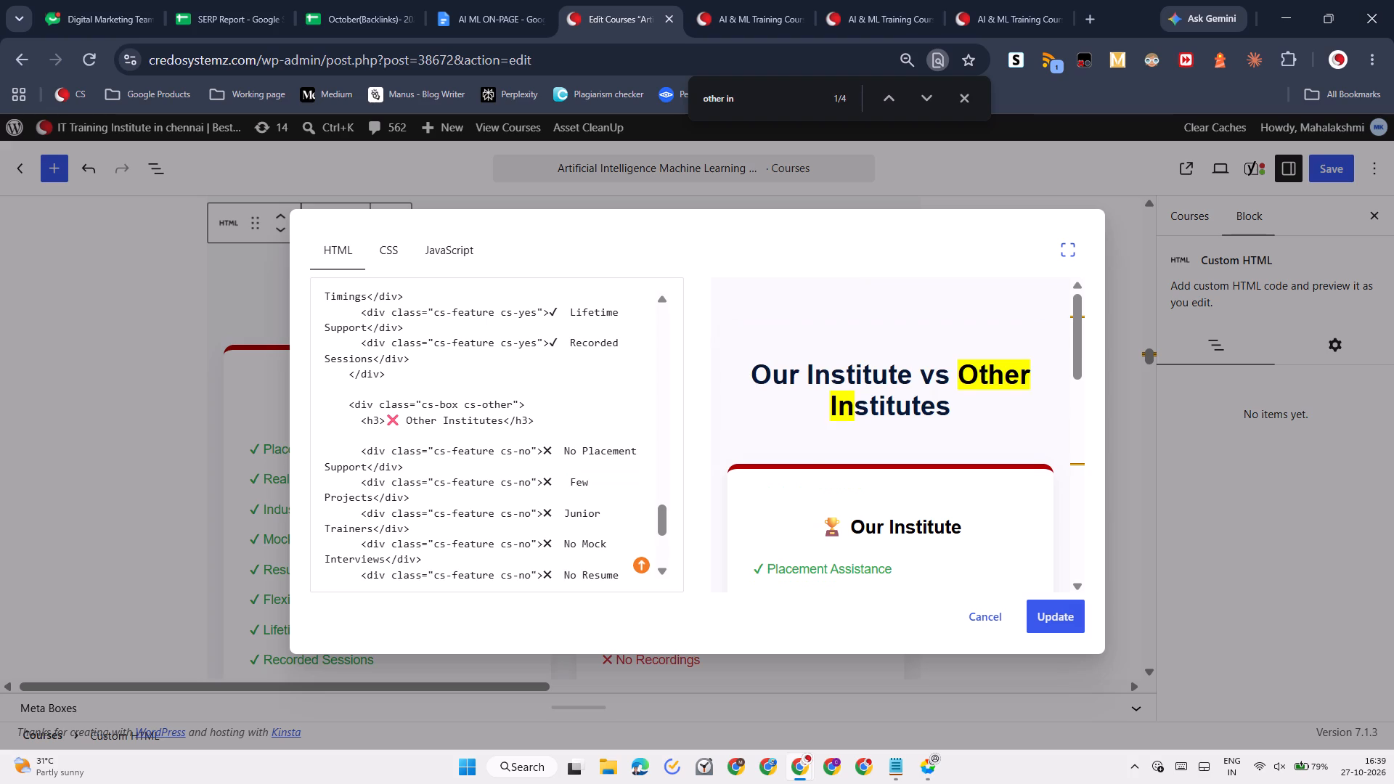
scroll(809, 446, down, 4)
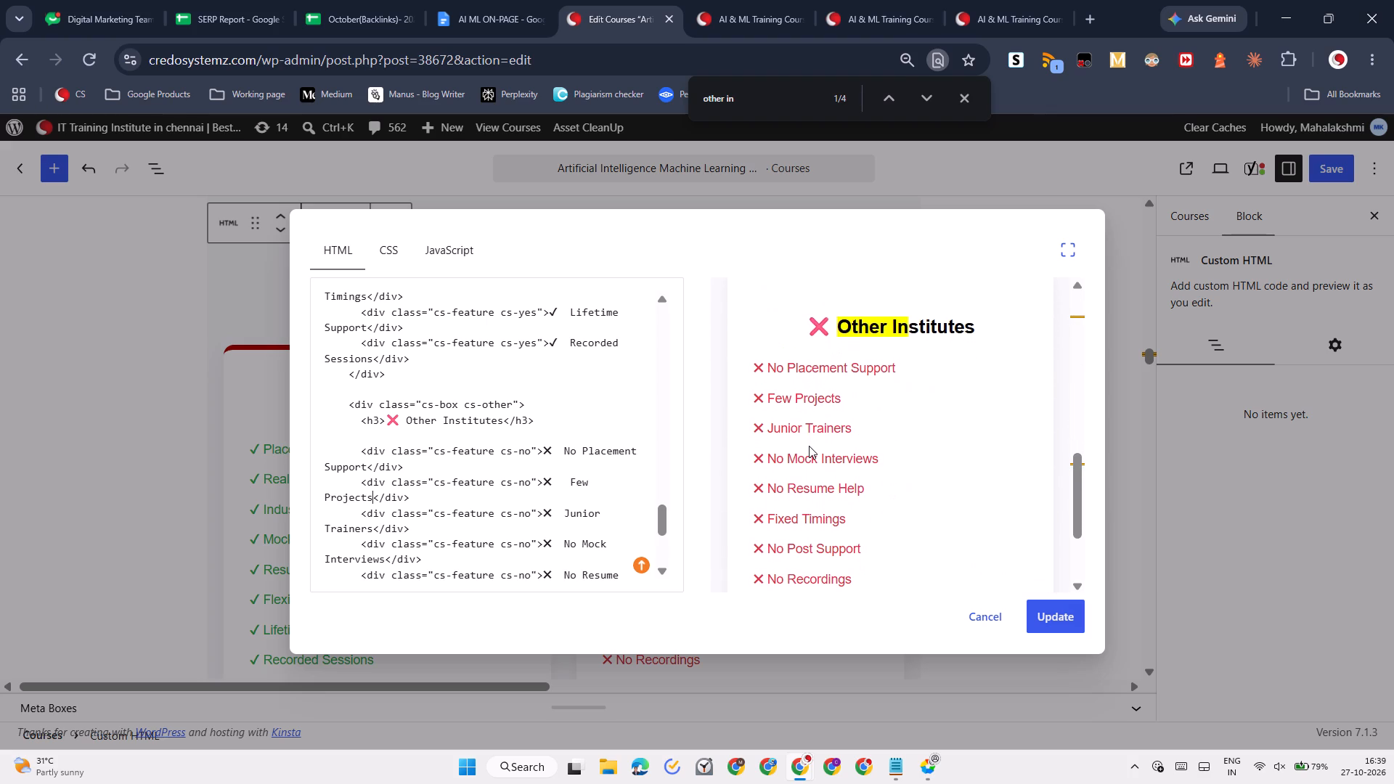
Compare the Section 8 table's Lifetime Recordings row with the feature lists in the comparison block's preview.
click(517, 0)
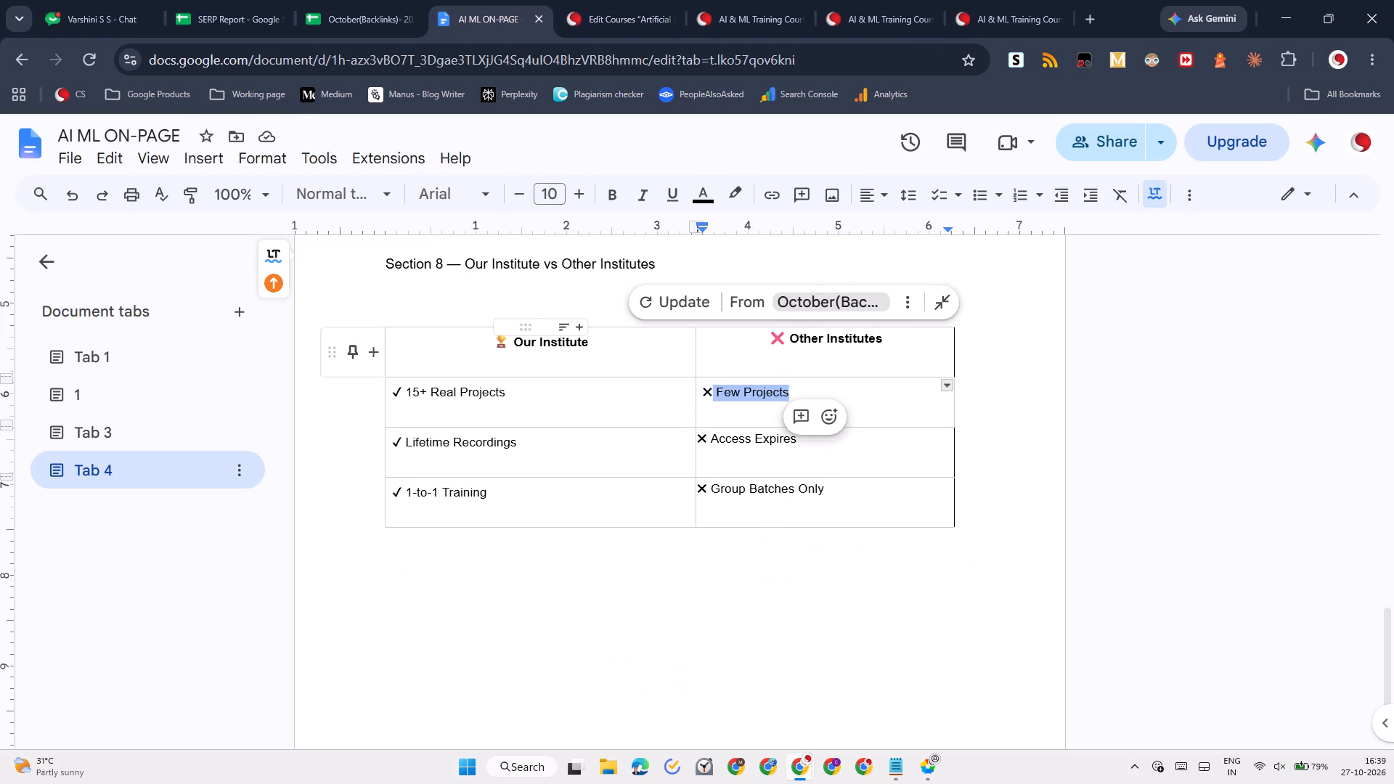
click(537, 441)
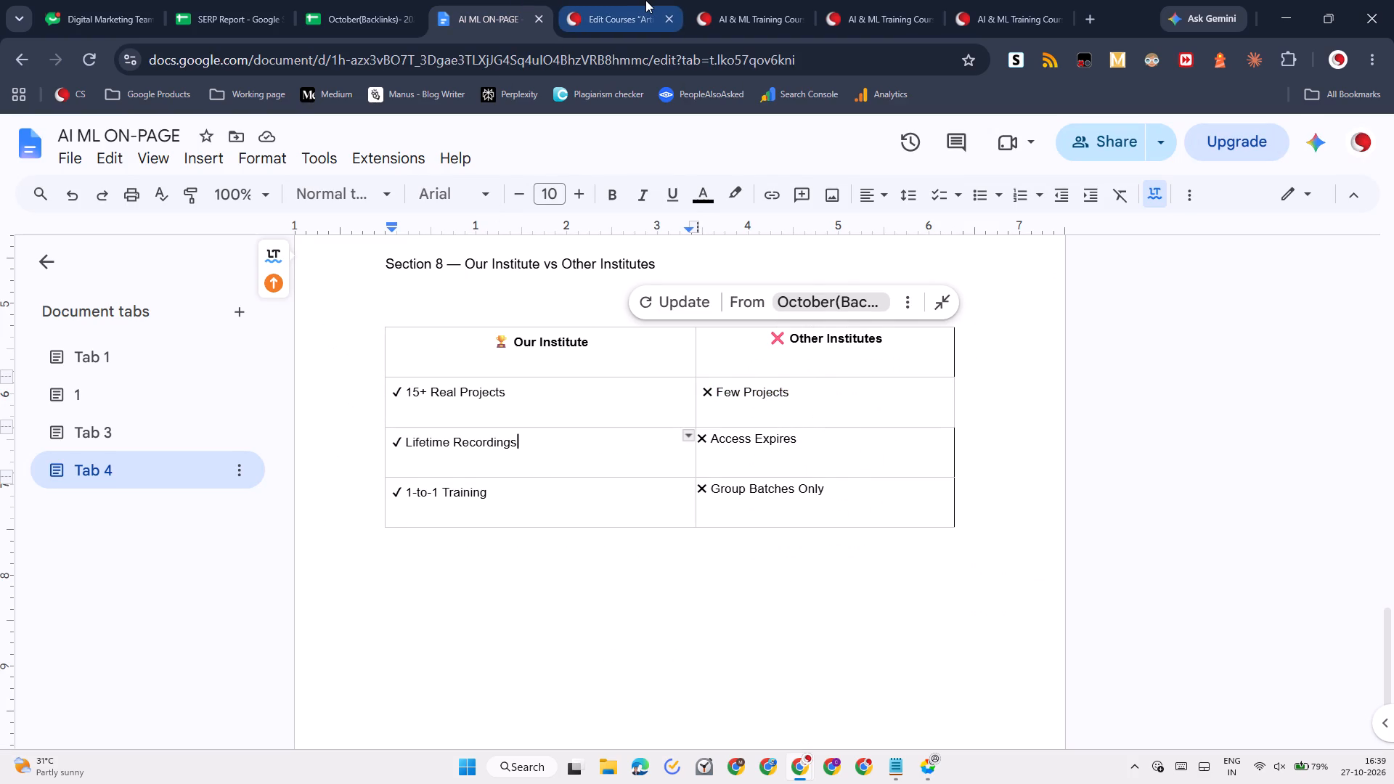
click(645, 0)
scroll(537, 481, down, 1)
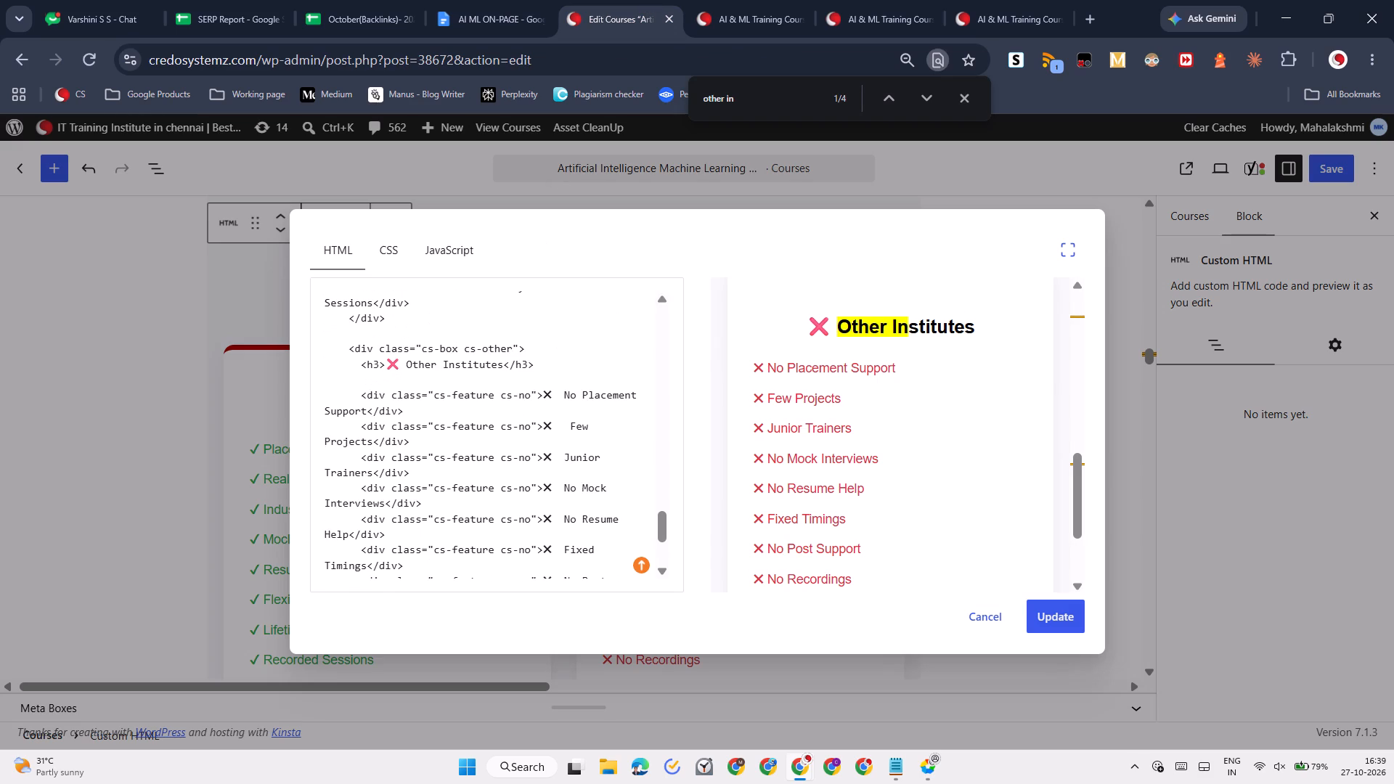
scroll(818, 420, up, 3)
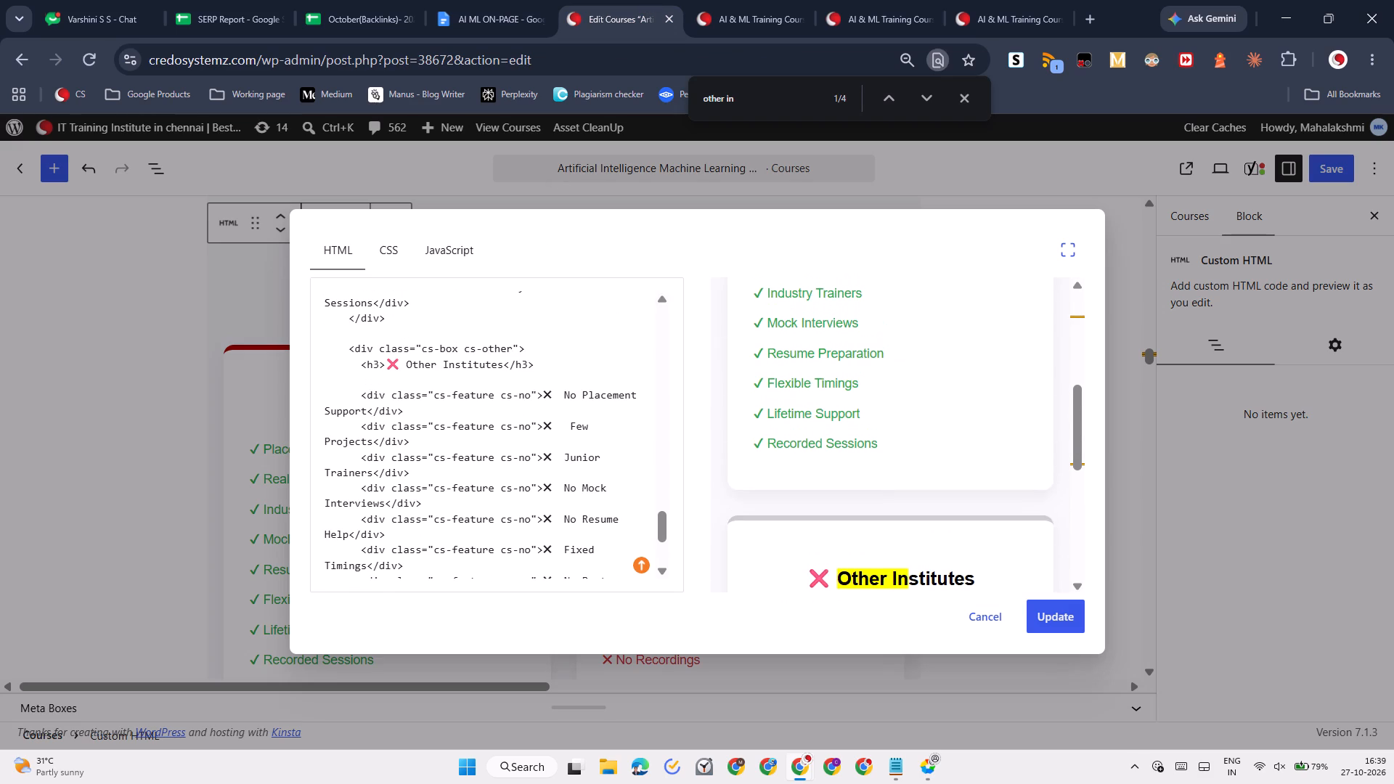
scroll(814, 438, up, 1)
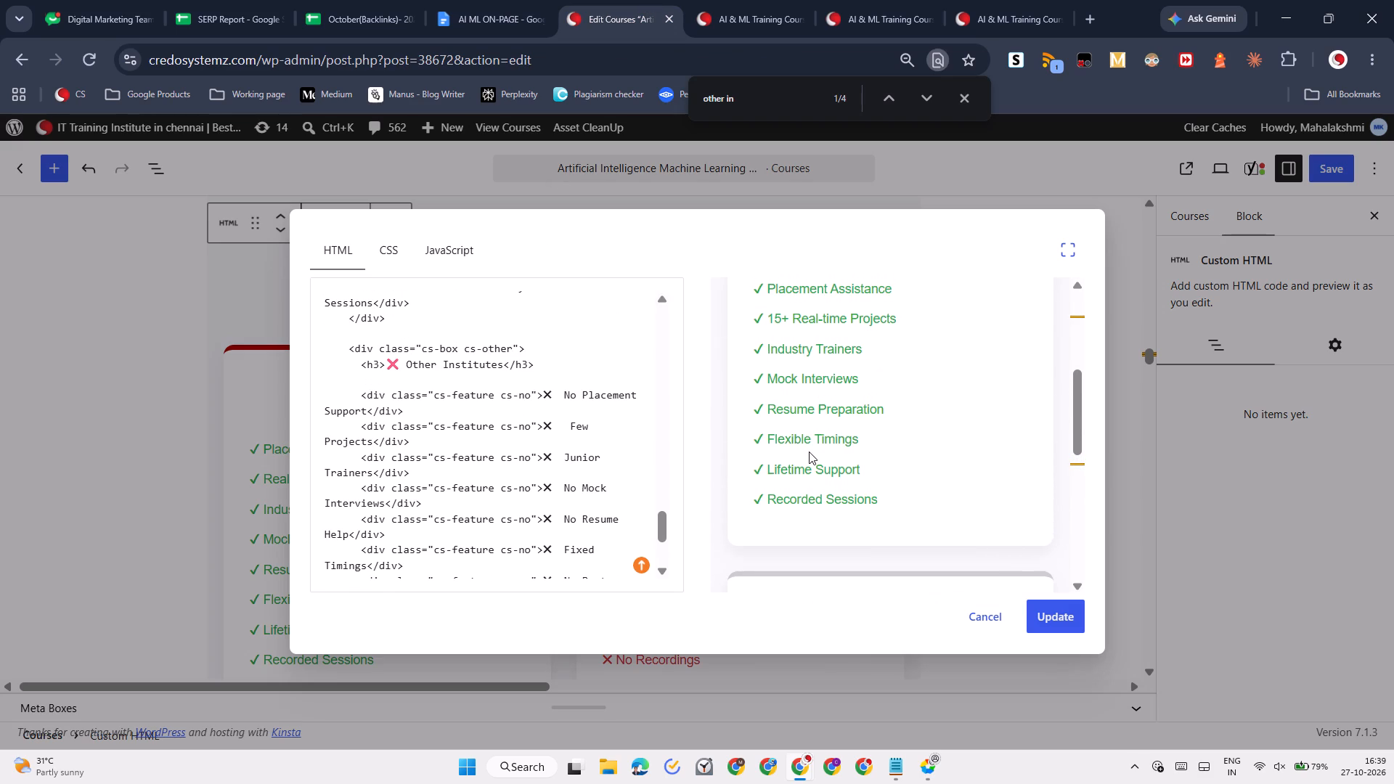
scroll(809, 452, up, 1)
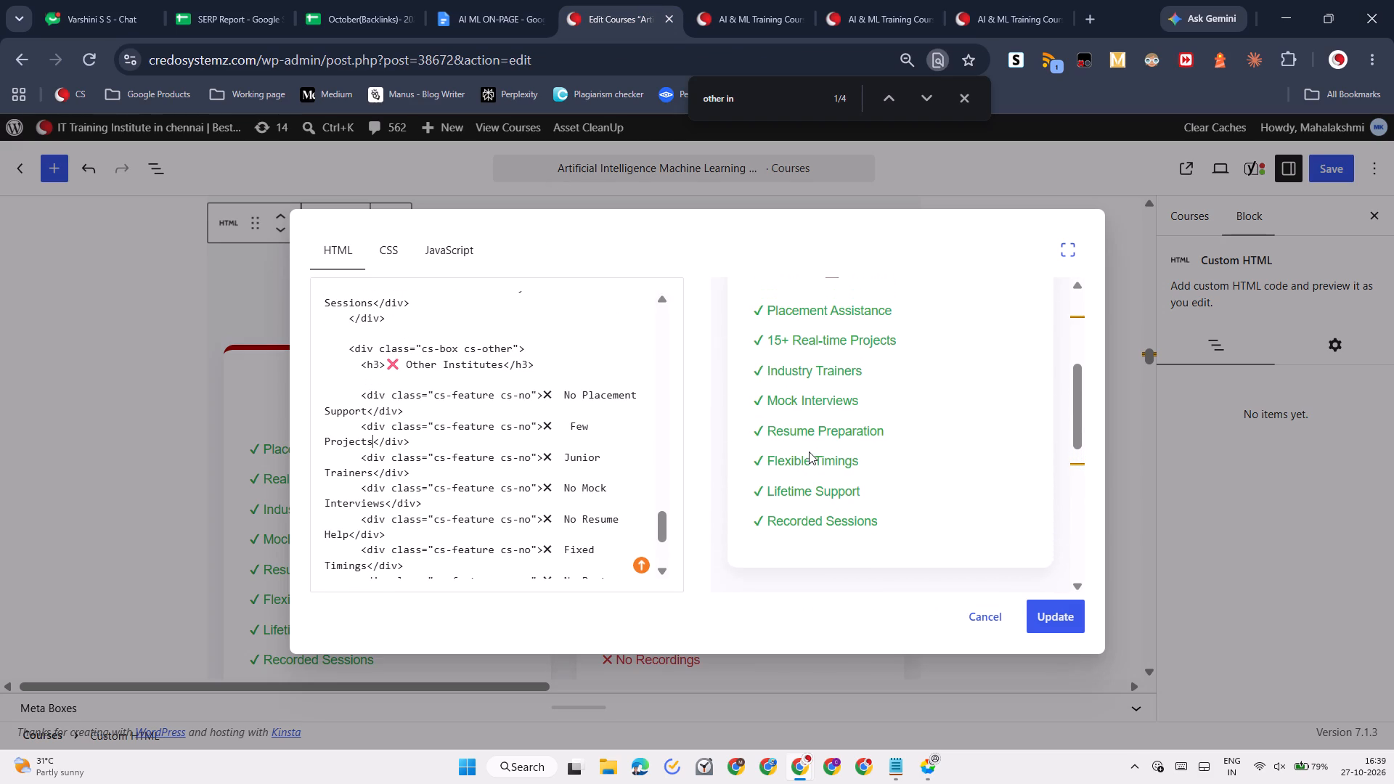
scroll(809, 452, up, 1)
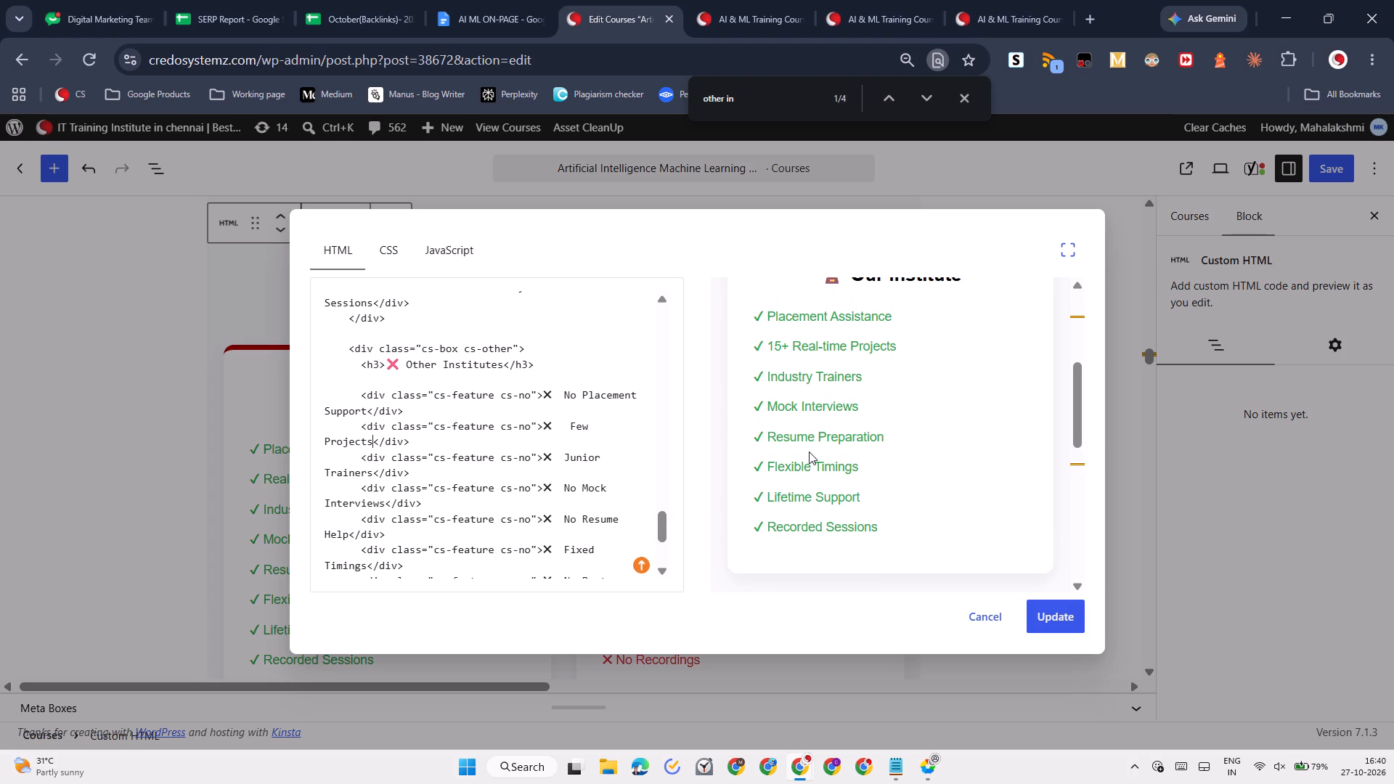
scroll(809, 452, down, 1)
scroll(809, 452, up, 1)
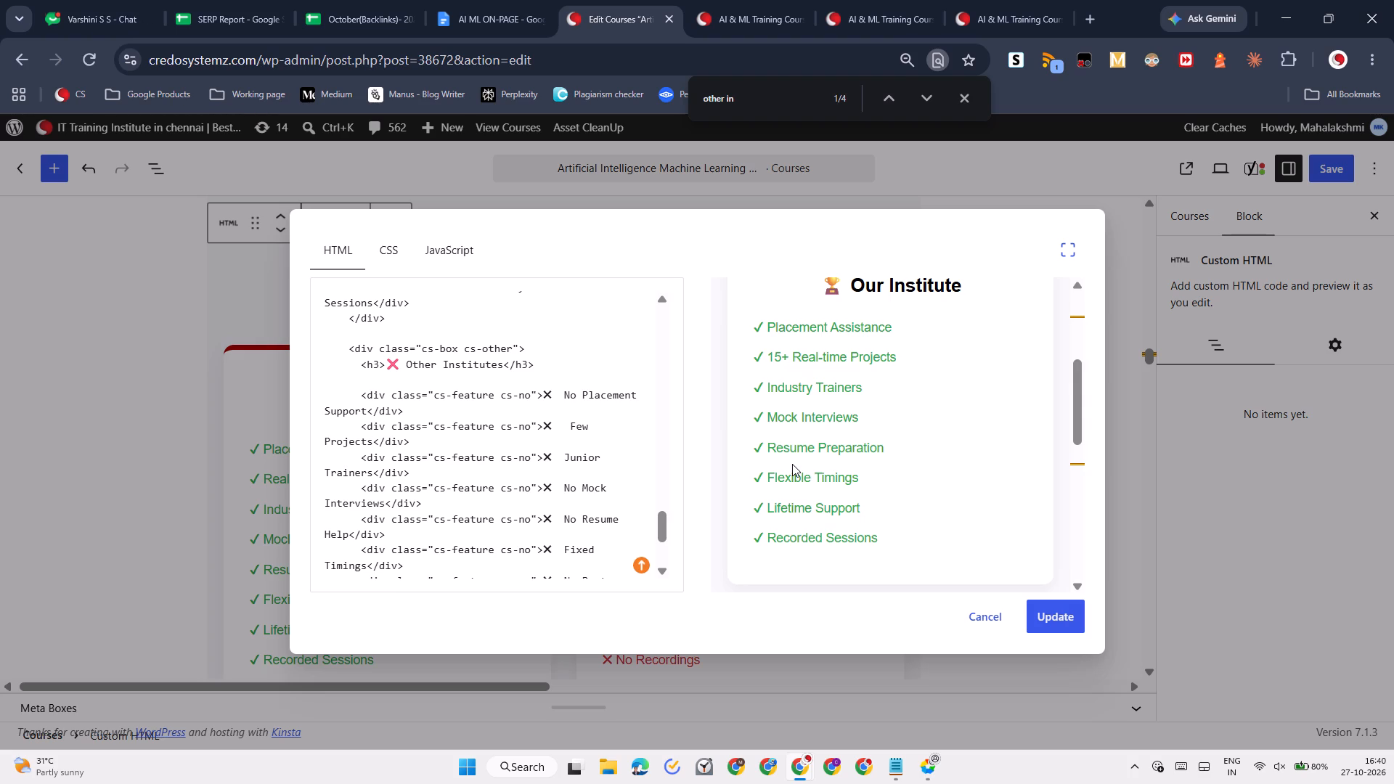
scroll(821, 430, up, 2)
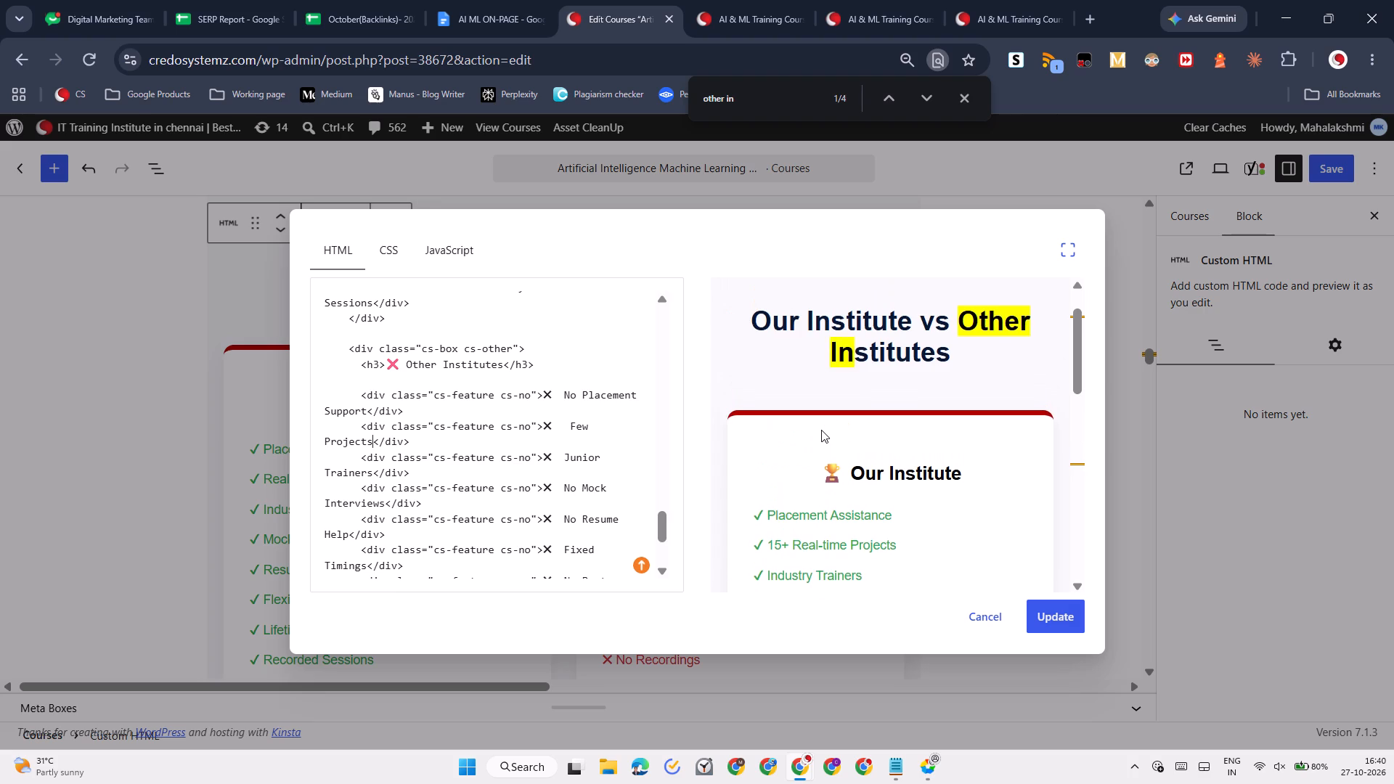
scroll(821, 430, down, 1)
scroll(821, 430, up, 3)
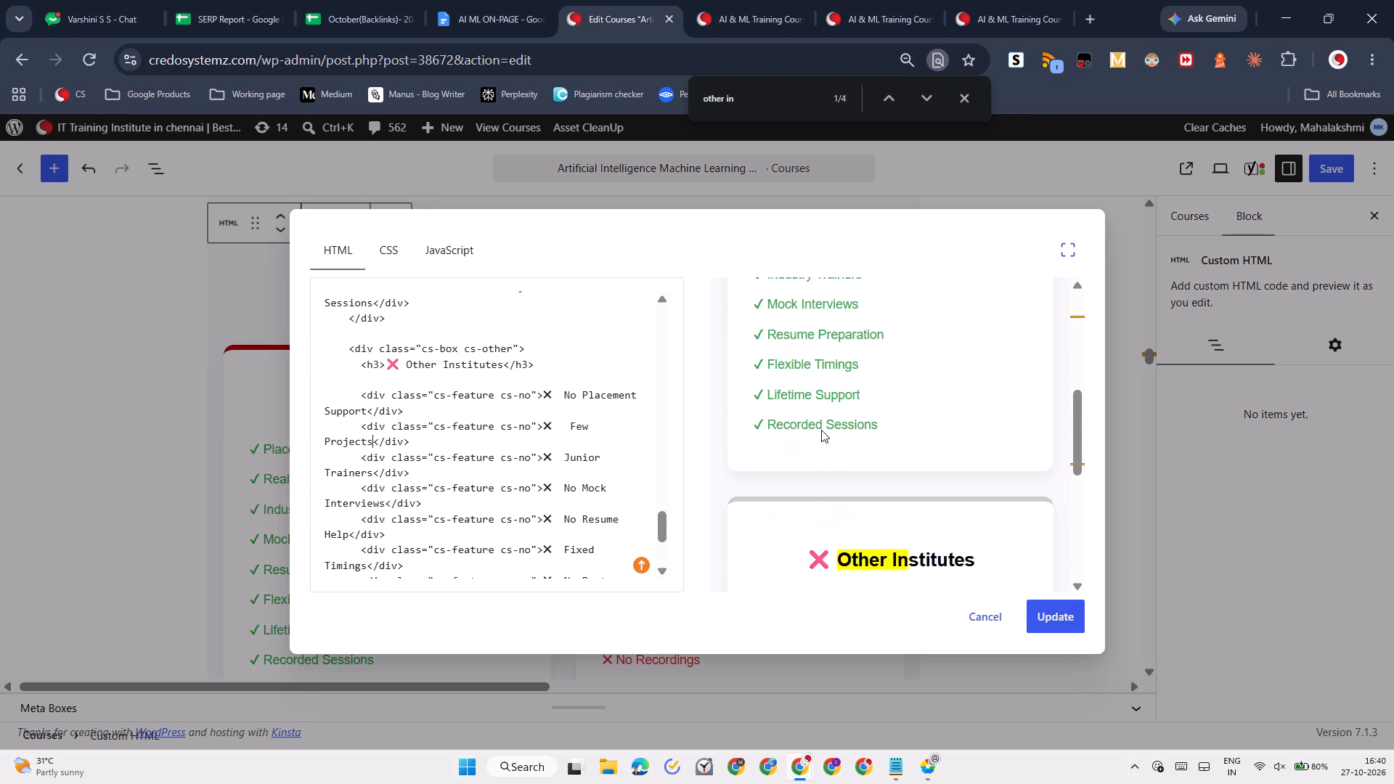
scroll(821, 430, up, 1)
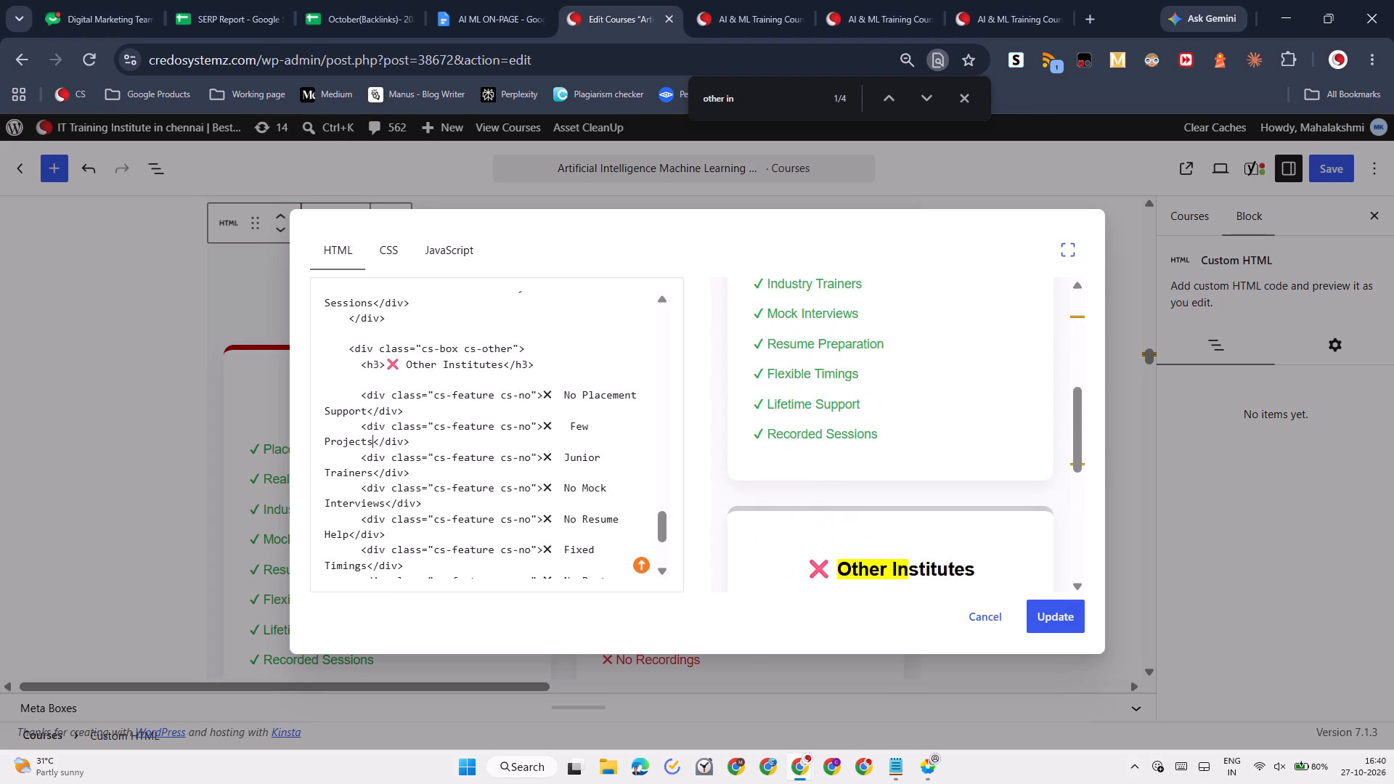
scroll(783, 411, up, 1)
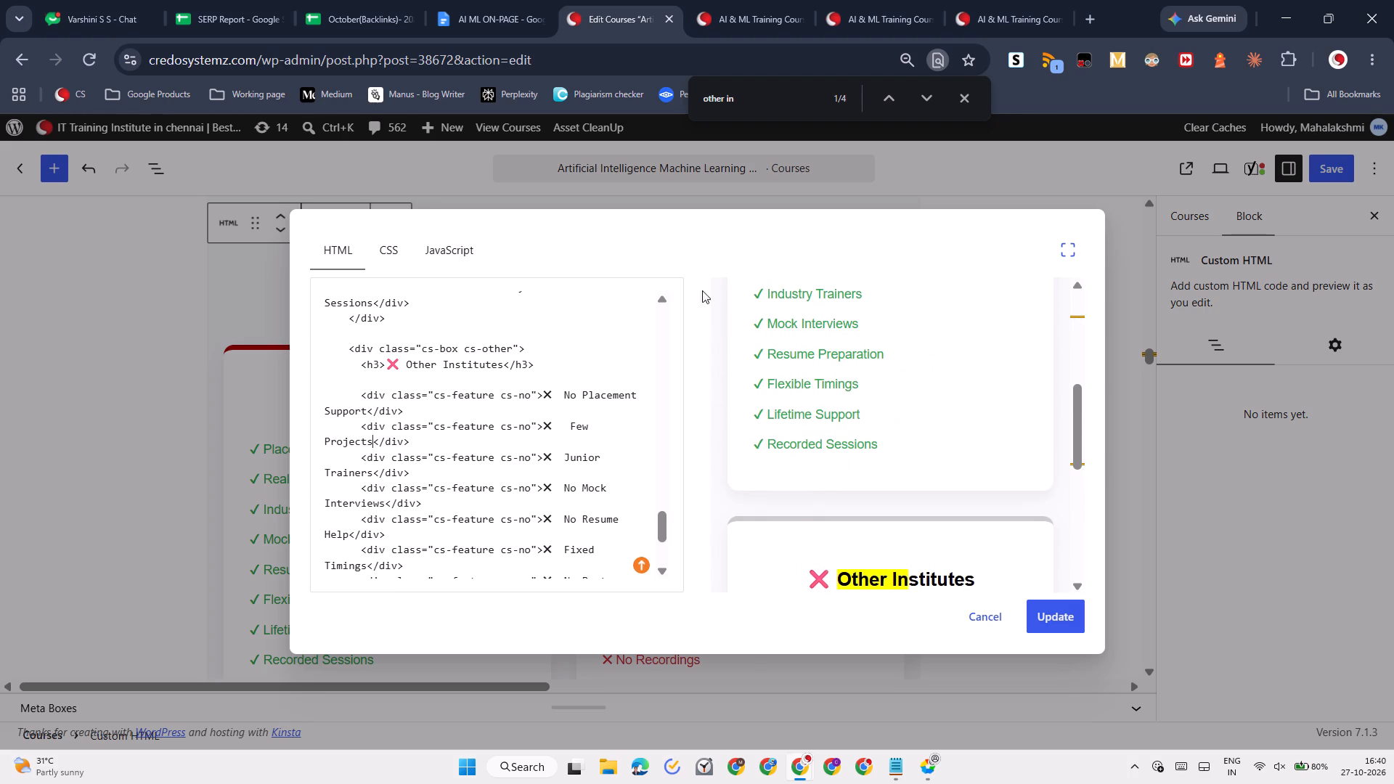
Copy "Lifetime" from the Section 8 table and insert it before "Recorded Sessions" in the Our Institute card's HTML.
click(476, 0)
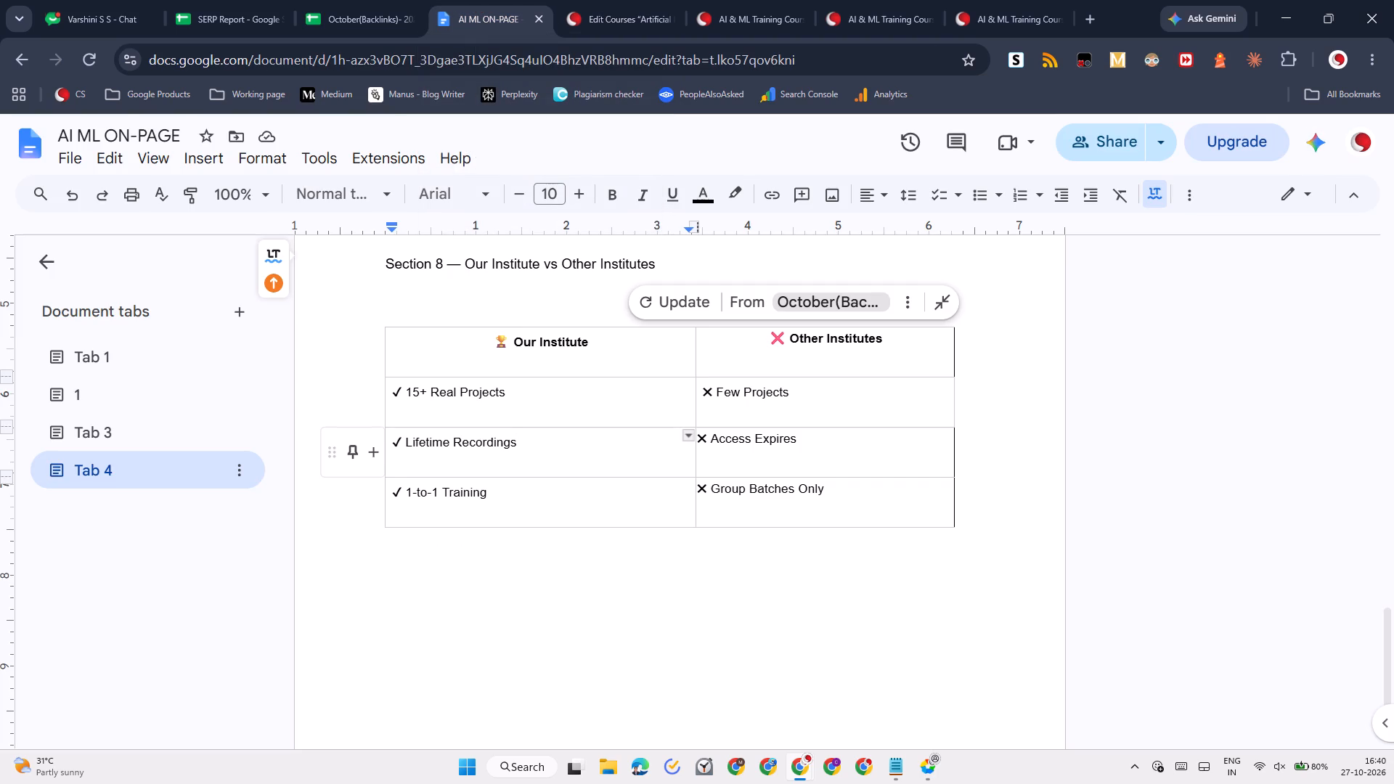
drag(450, 438, 404, 447)
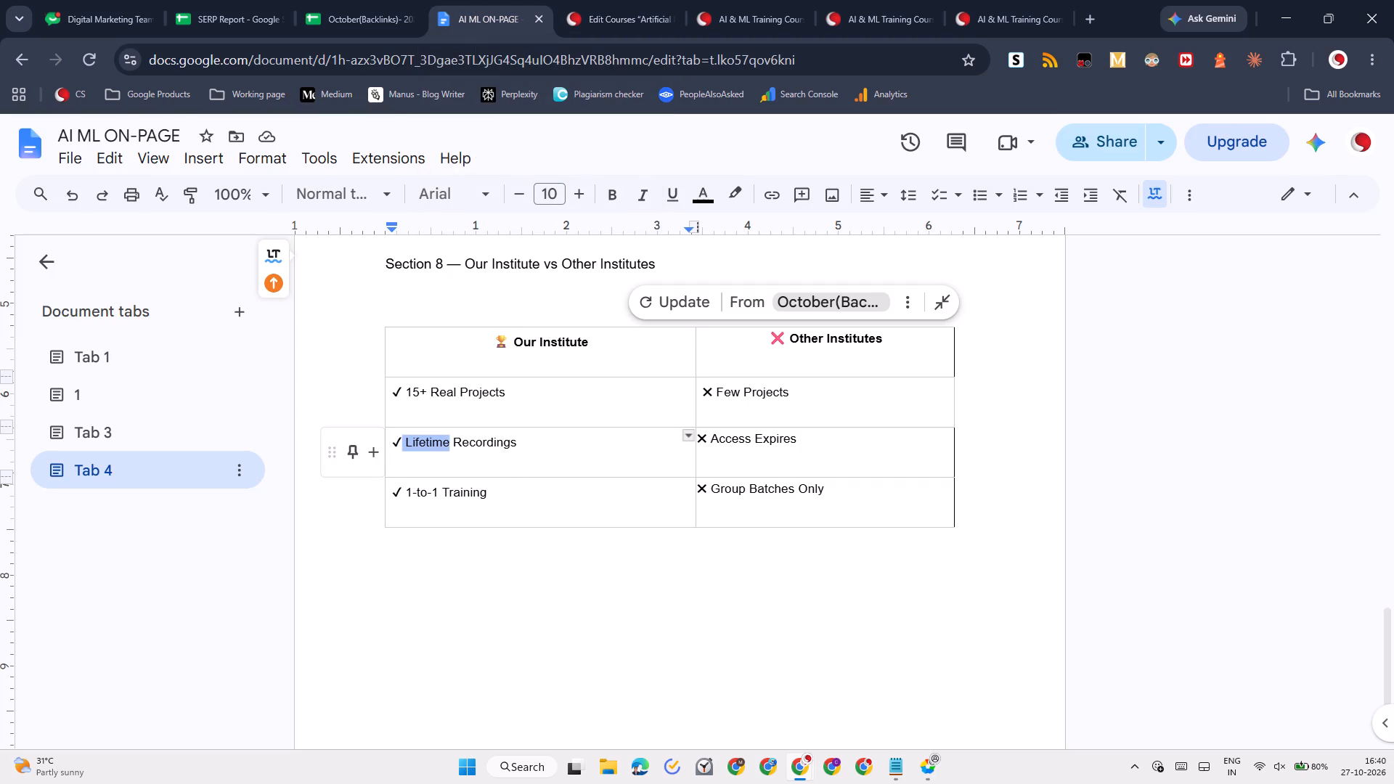
key(ctrl+c)
click(638, 0)
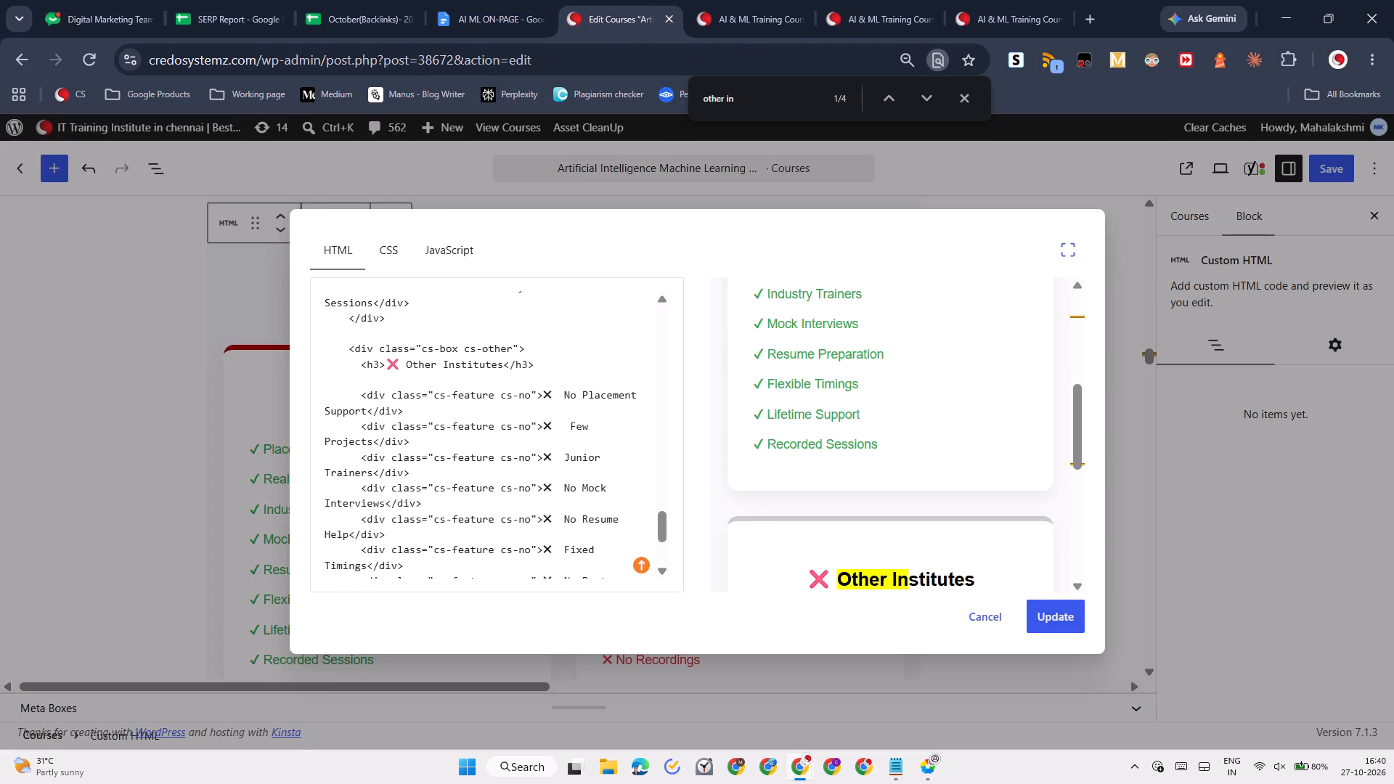
scroll(544, 448, down, 2)
scroll(544, 448, up, 3)
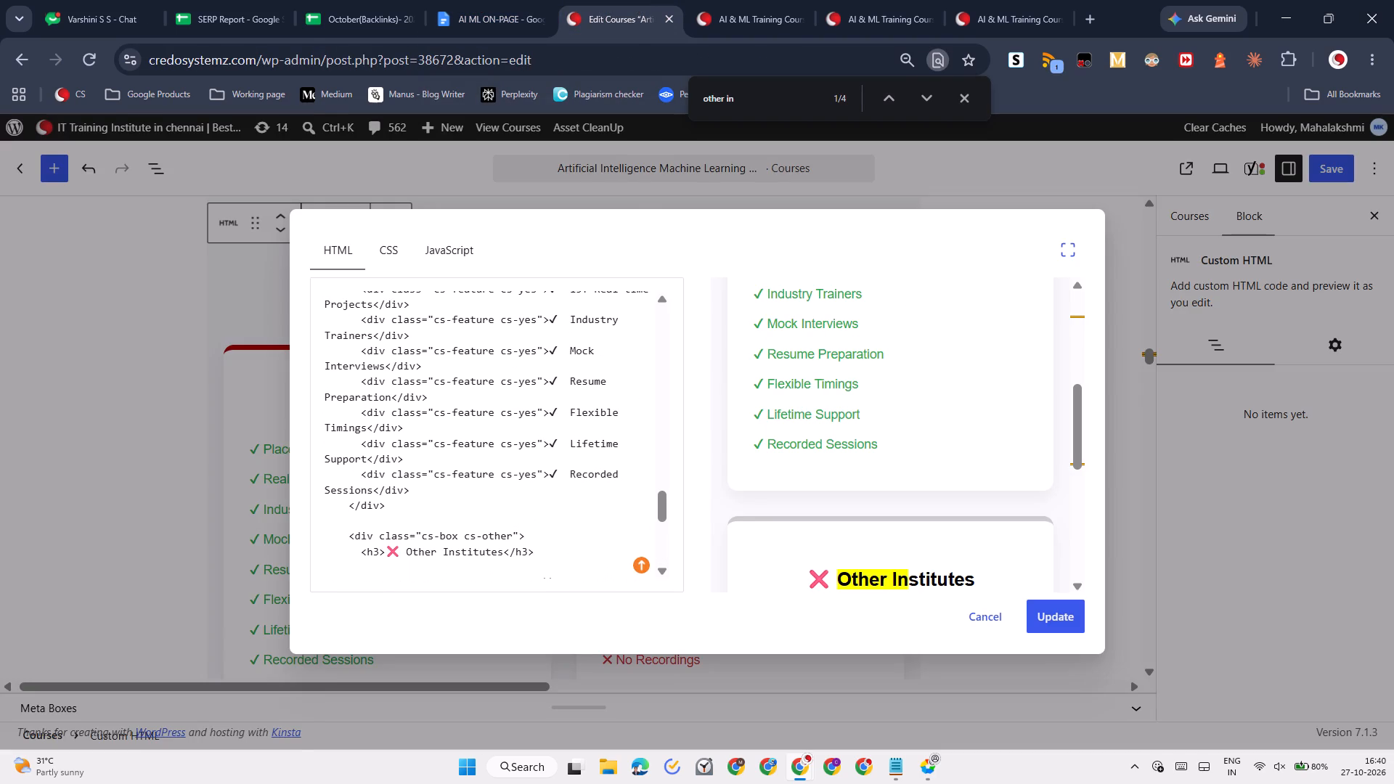
click(566, 468)
key(Right)
key(ctrl+v)
key(space)
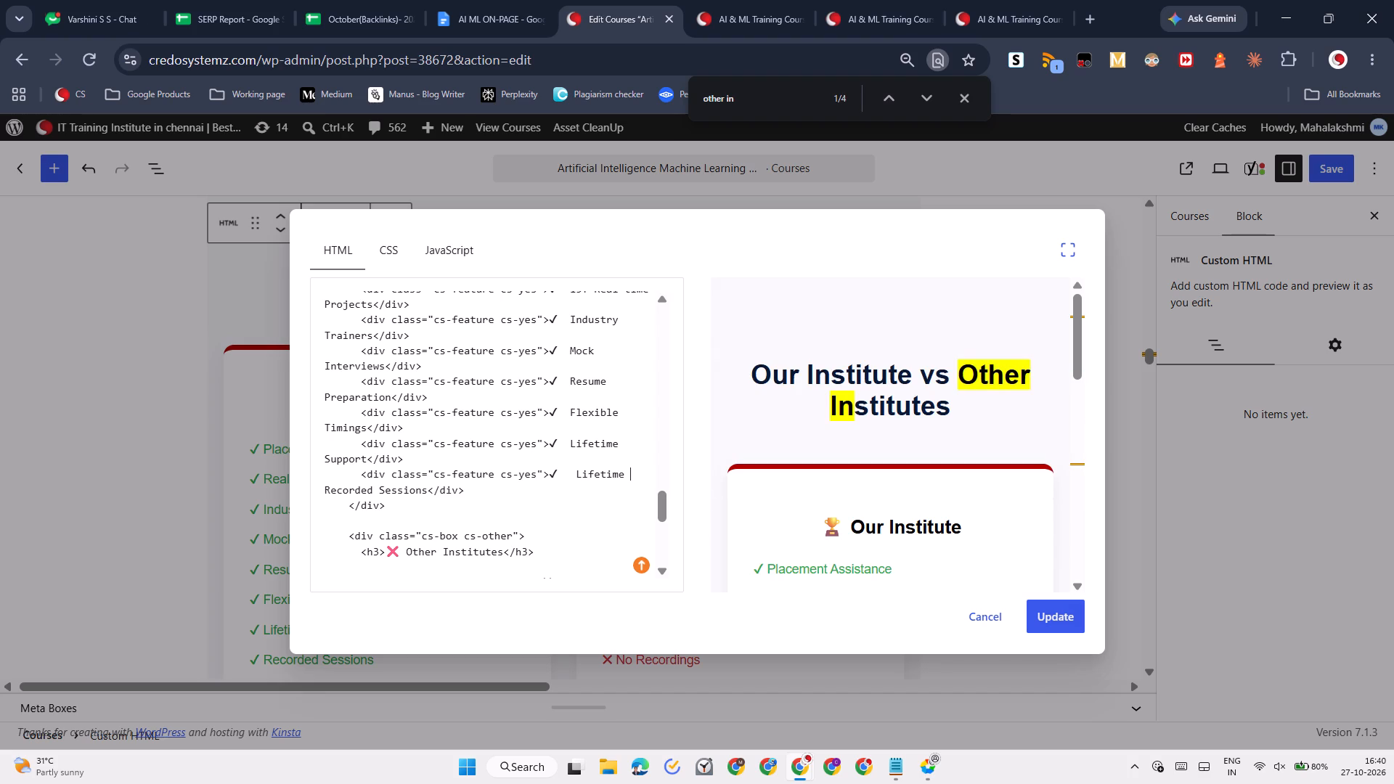
Copy "Access Expires" from the Section 8 table and replace "No Recordings" with it in the Other Institutes card's HTML.
scroll(424, 507, down, 1)
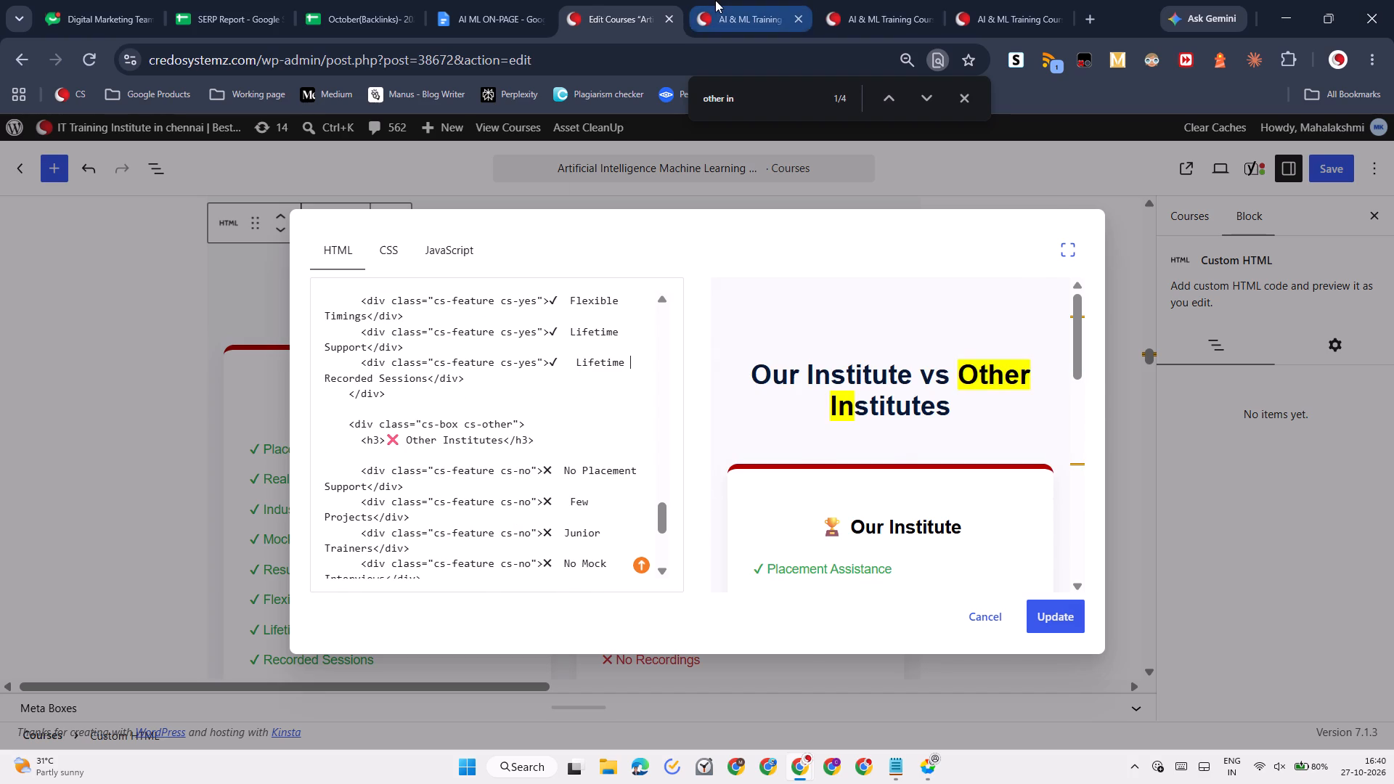
click(715, 0)
click(566, 0)
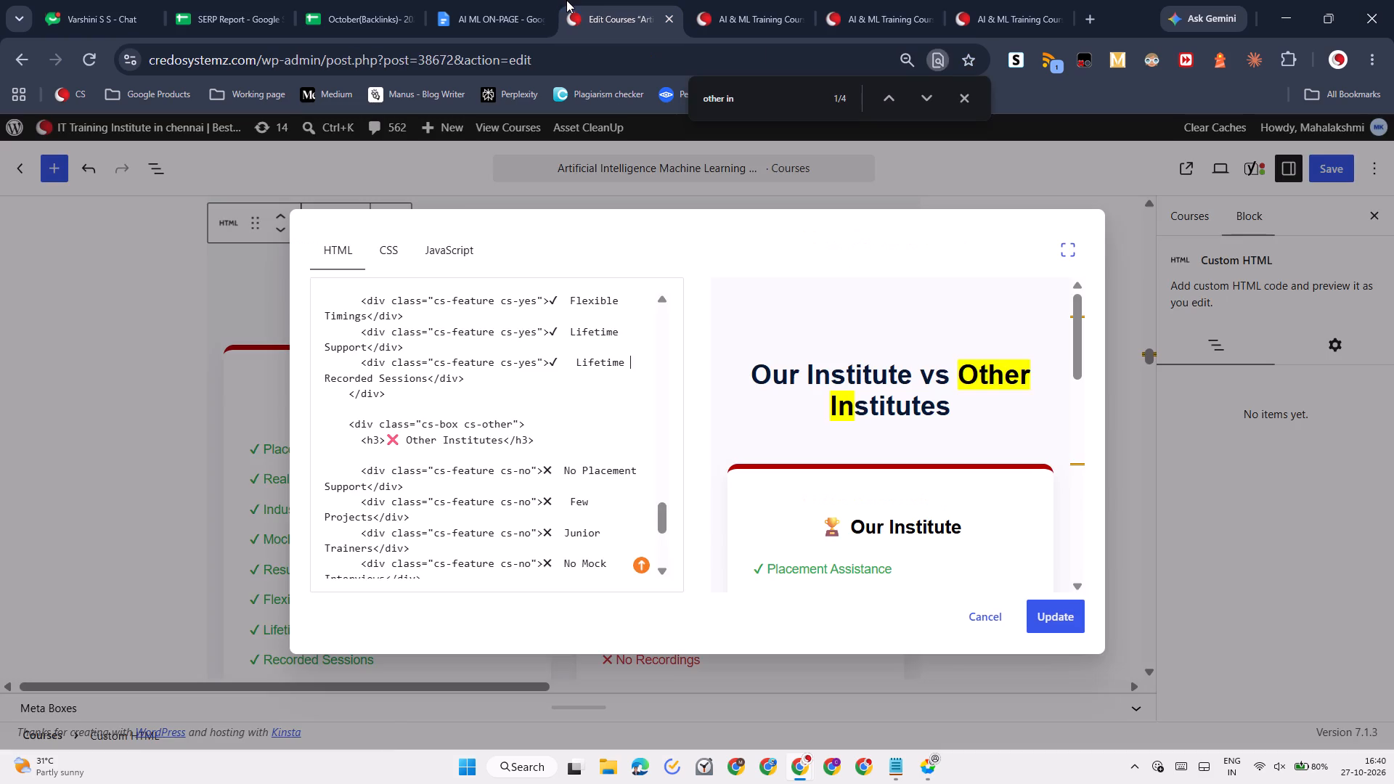
click(490, 0)
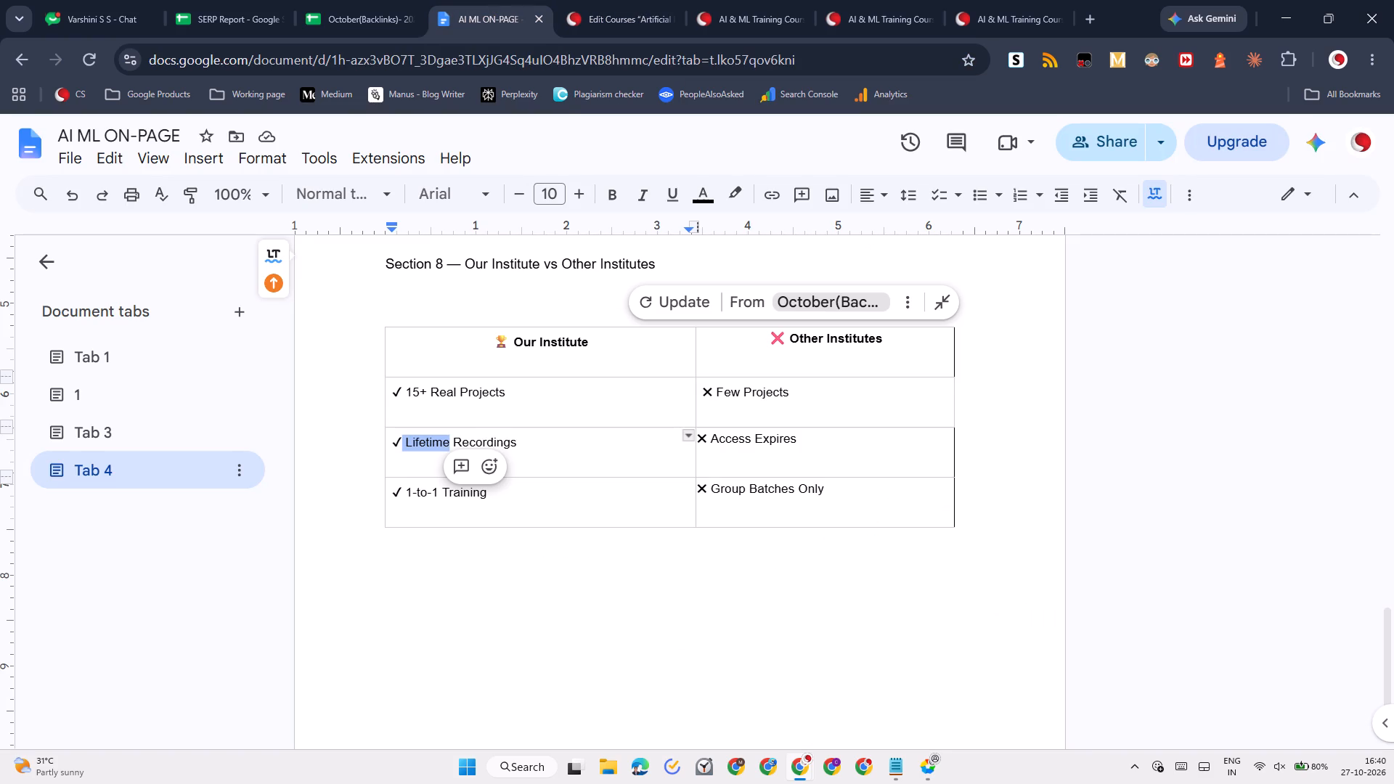
drag(799, 433, 712, 441)
key(ctrl+c)
click(586, 0)
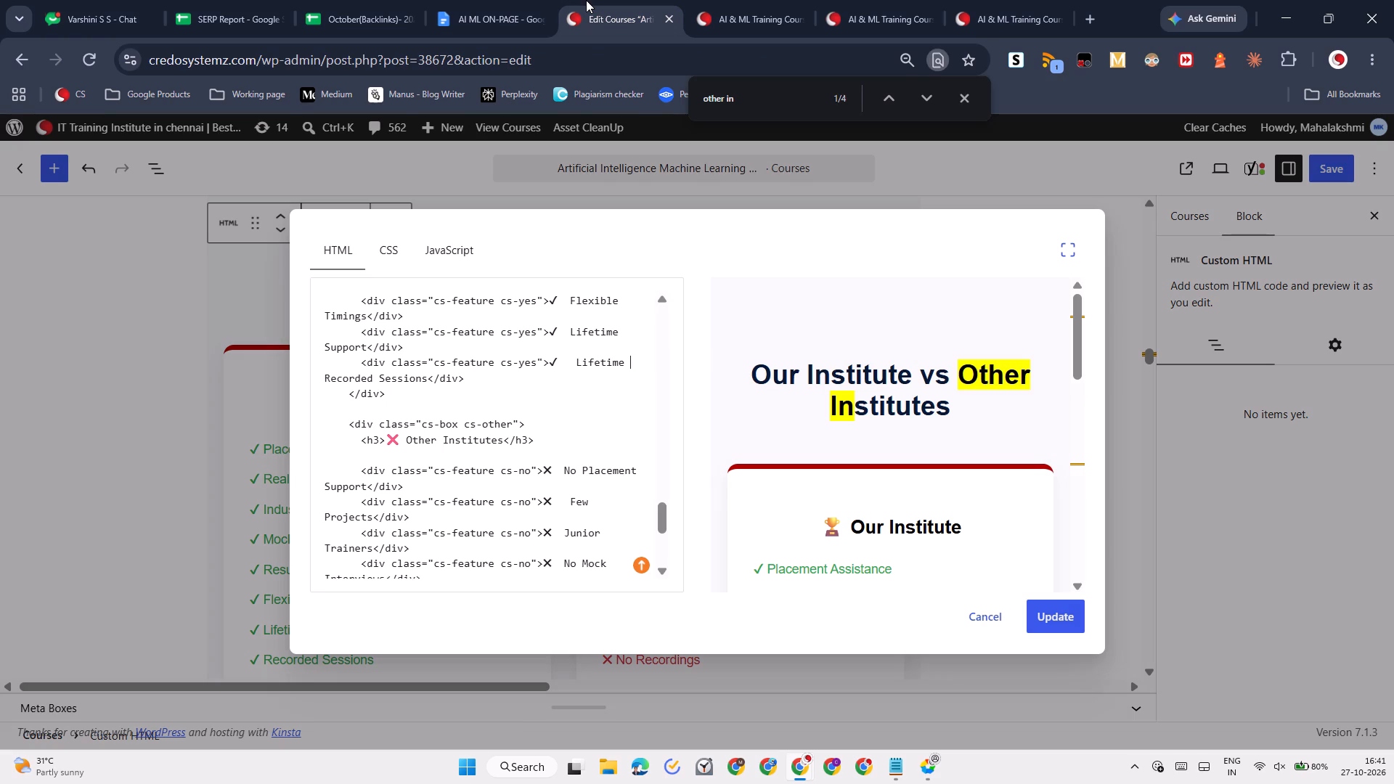
scroll(518, 436, down, 2)
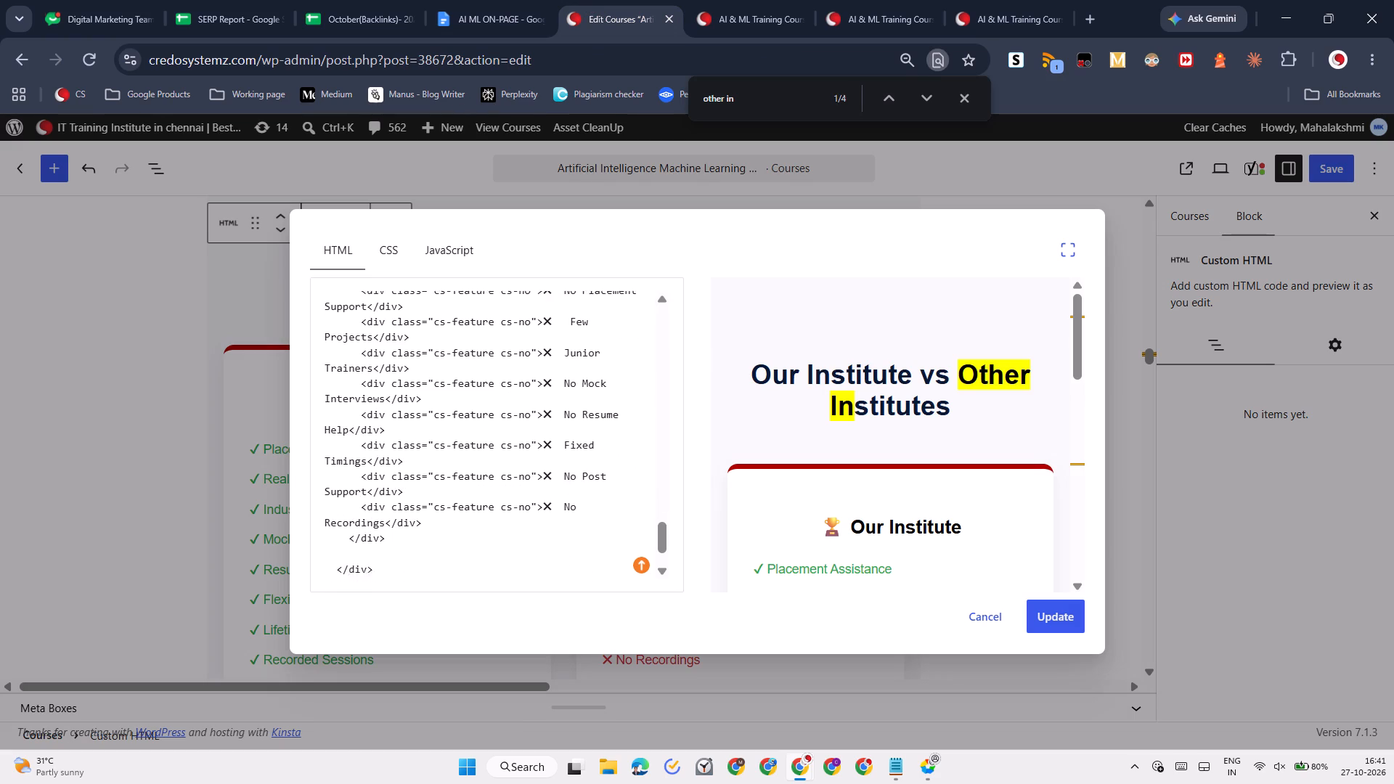
scroll(552, 468, up, 2)
scroll(552, 468, down, 2)
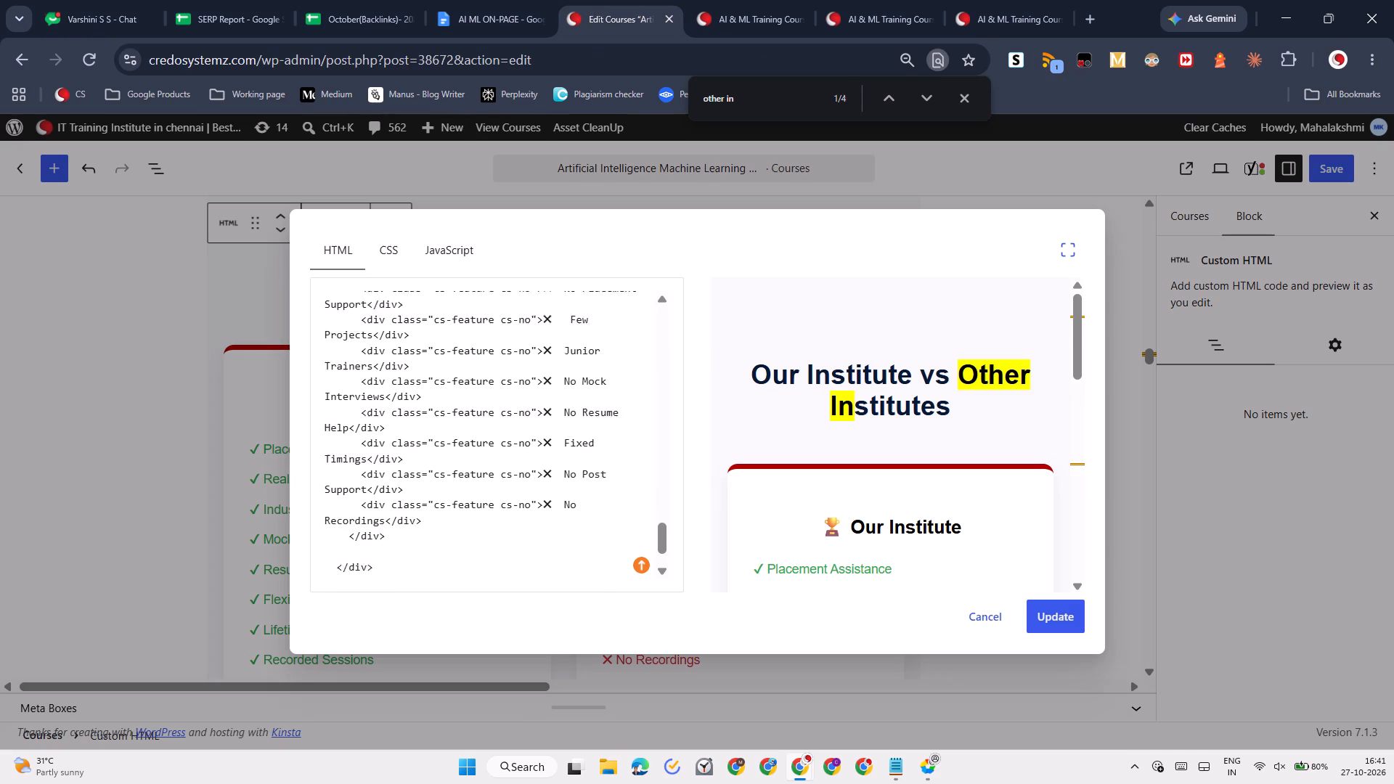
scroll(552, 468, down, 1)
scroll(872, 496, down, 4)
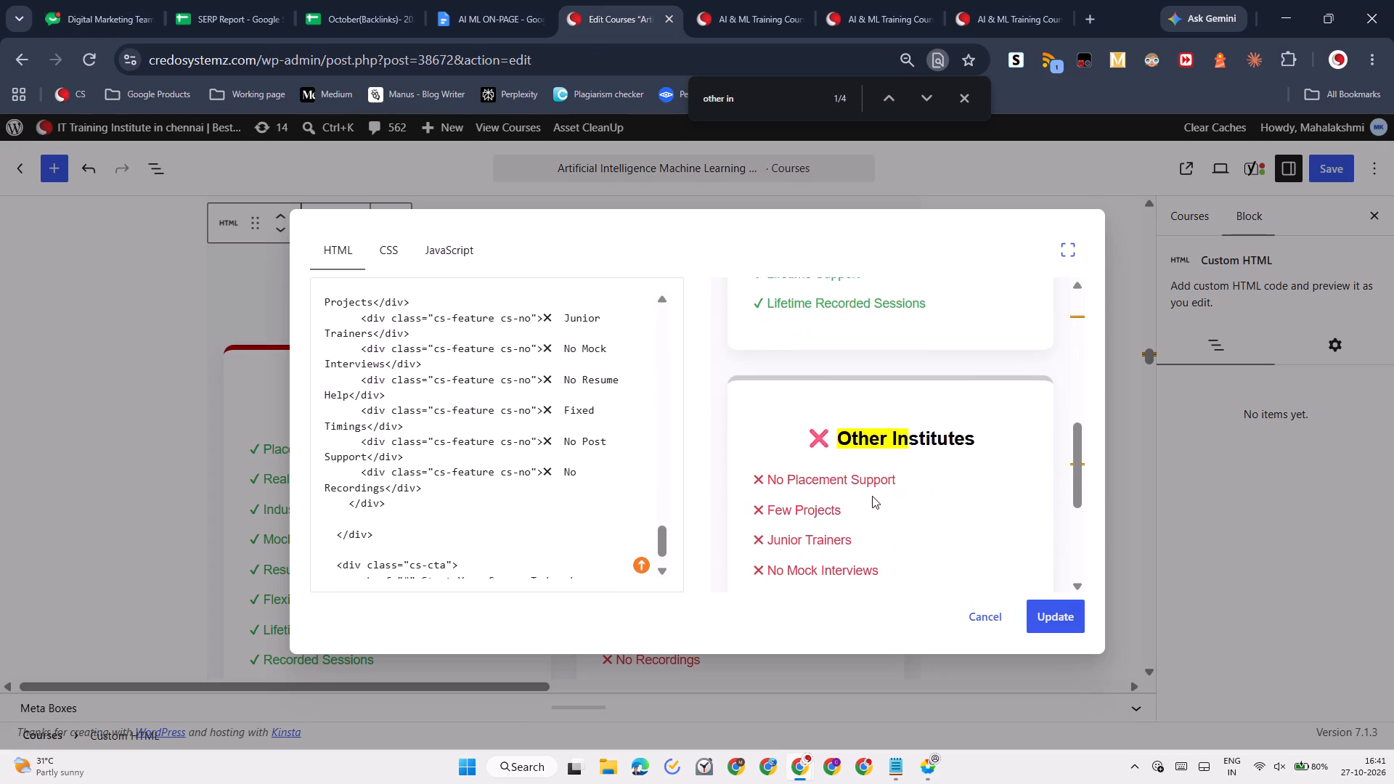
scroll(872, 496, down, 2)
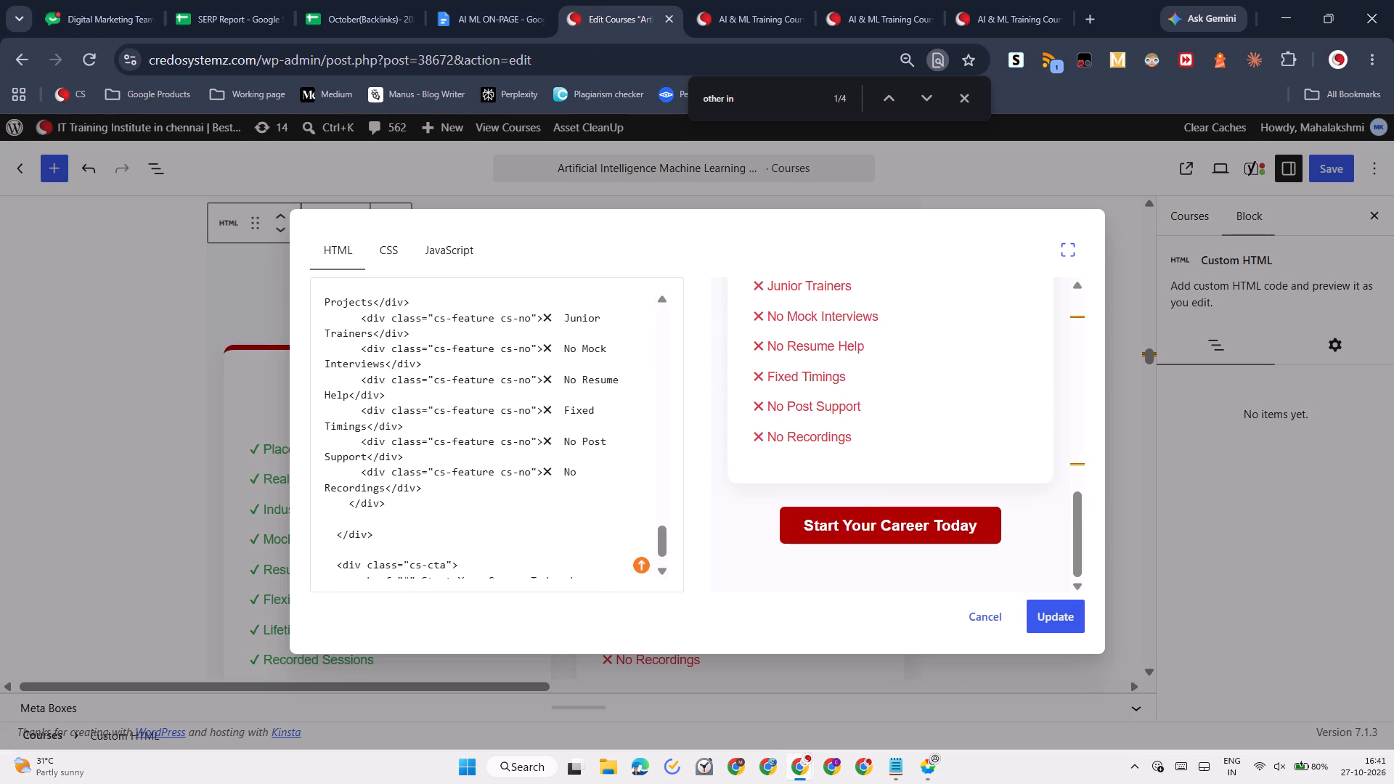
drag(383, 487, 555, 477)
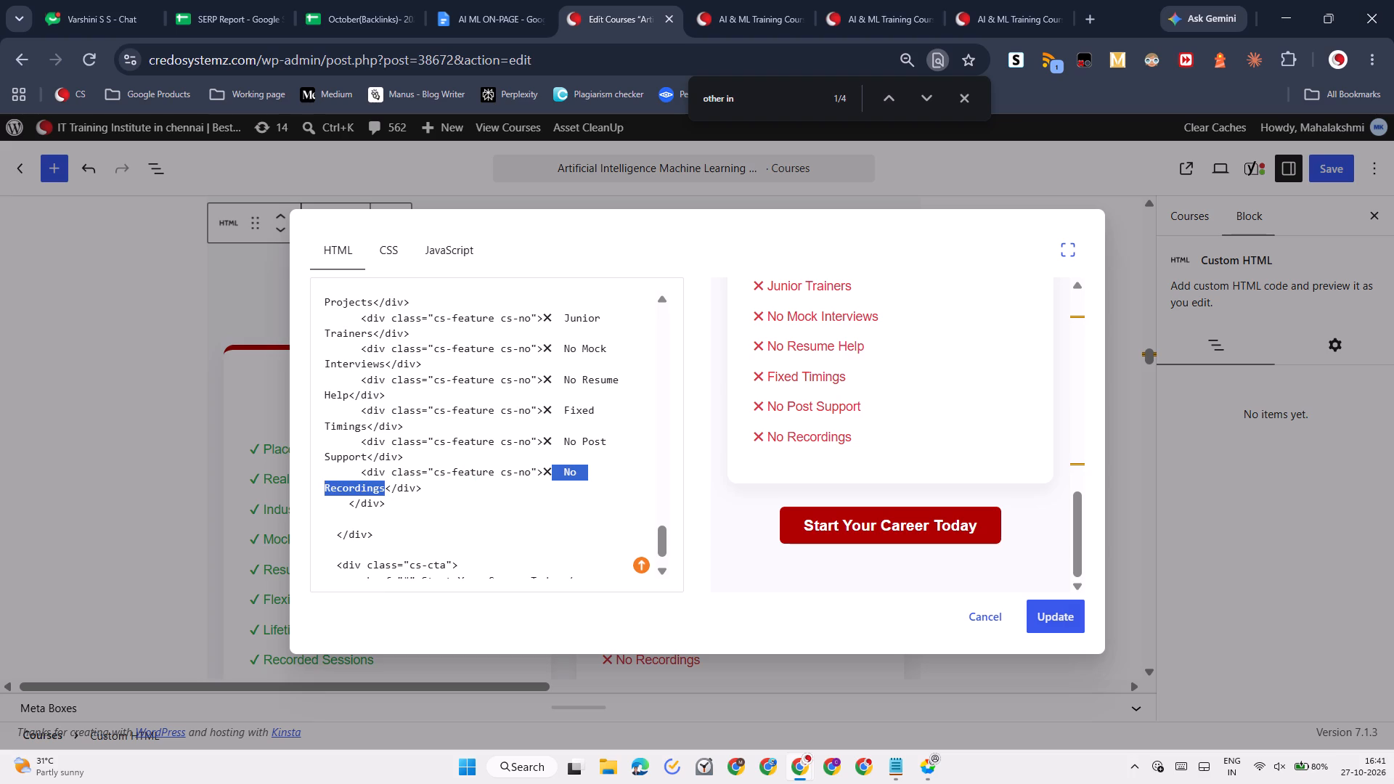
drag(555, 477, 560, 475)
key(ctrl+v)
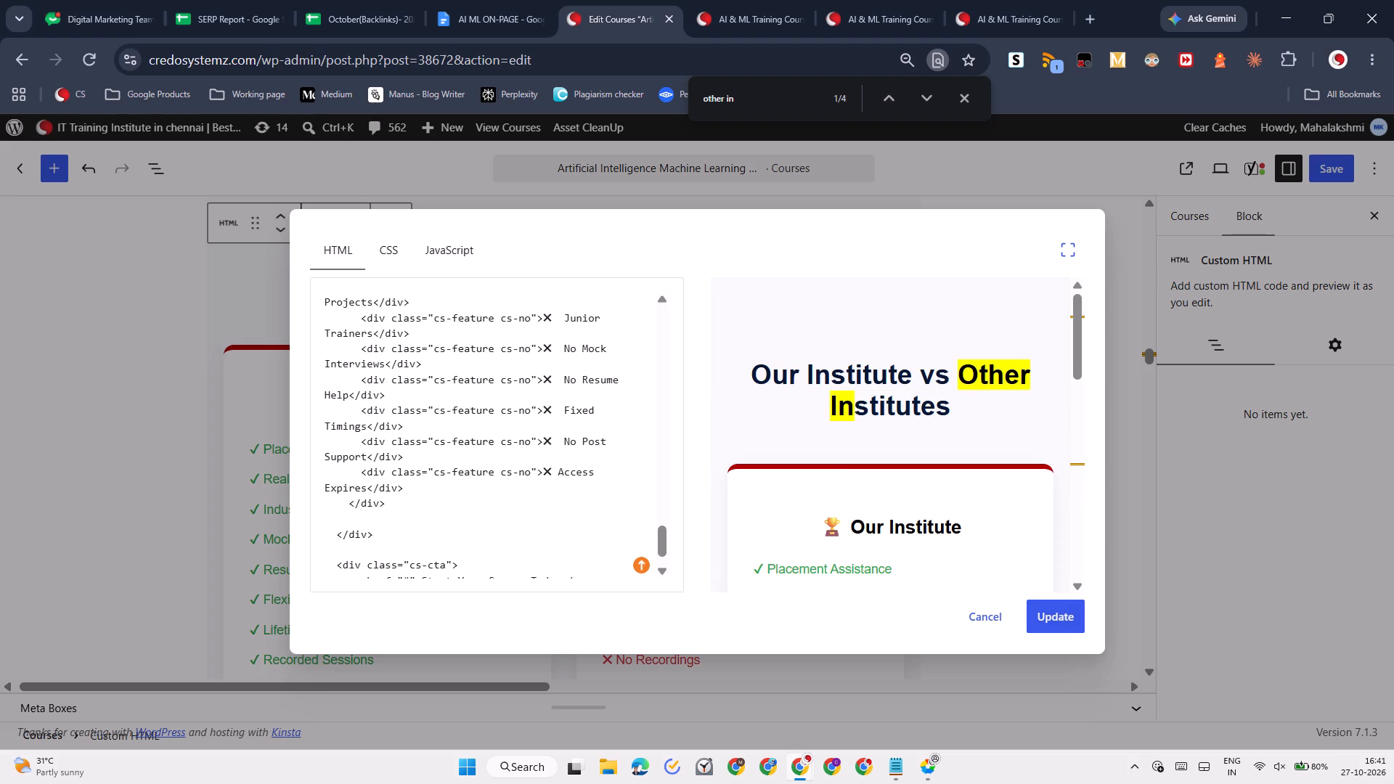
scroll(827, 467, down, 5)
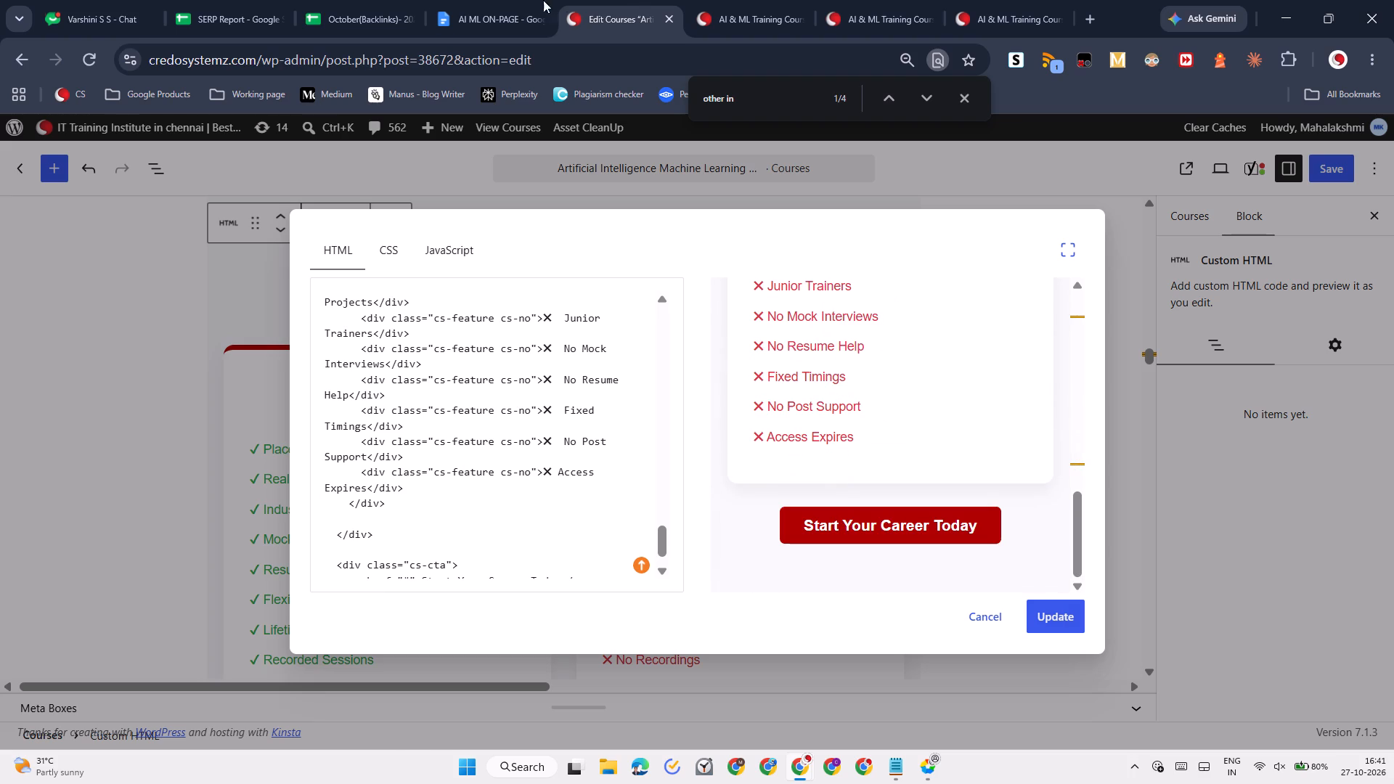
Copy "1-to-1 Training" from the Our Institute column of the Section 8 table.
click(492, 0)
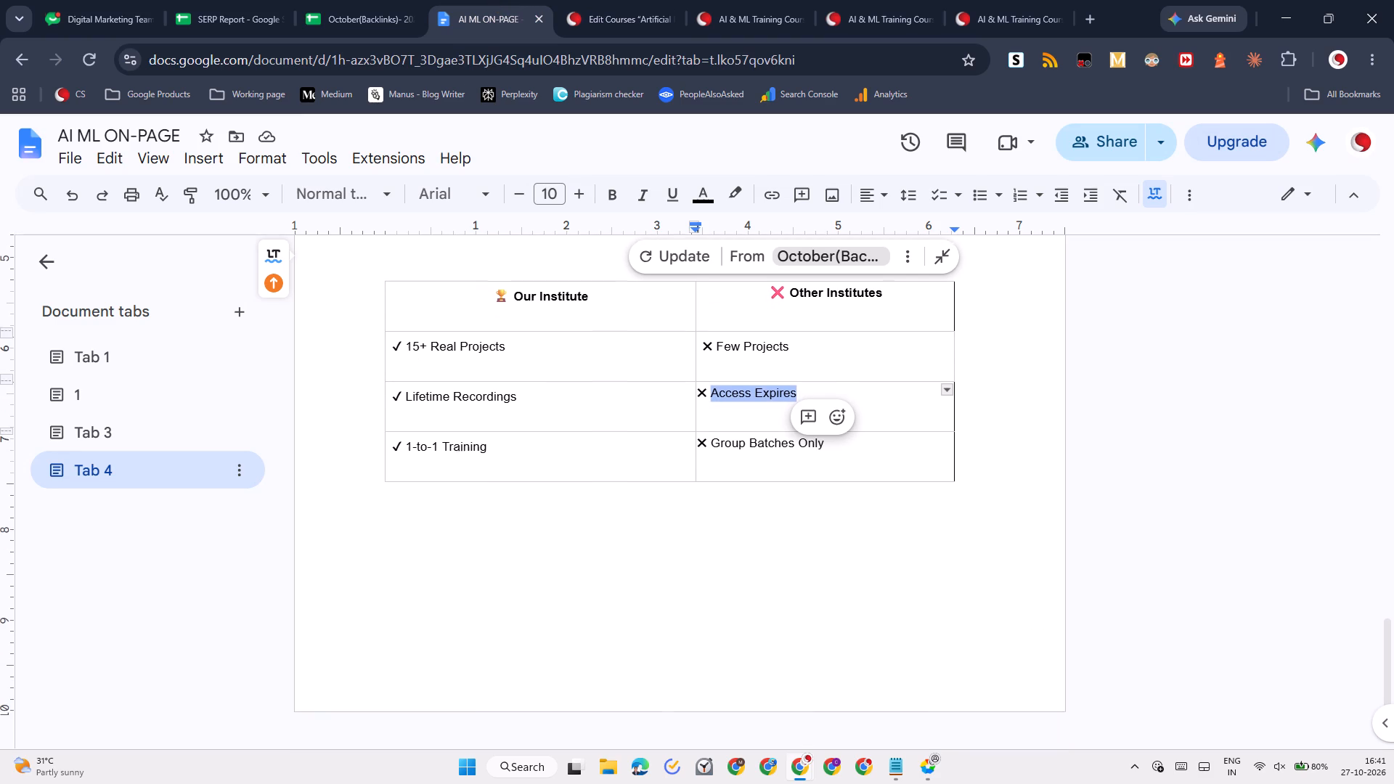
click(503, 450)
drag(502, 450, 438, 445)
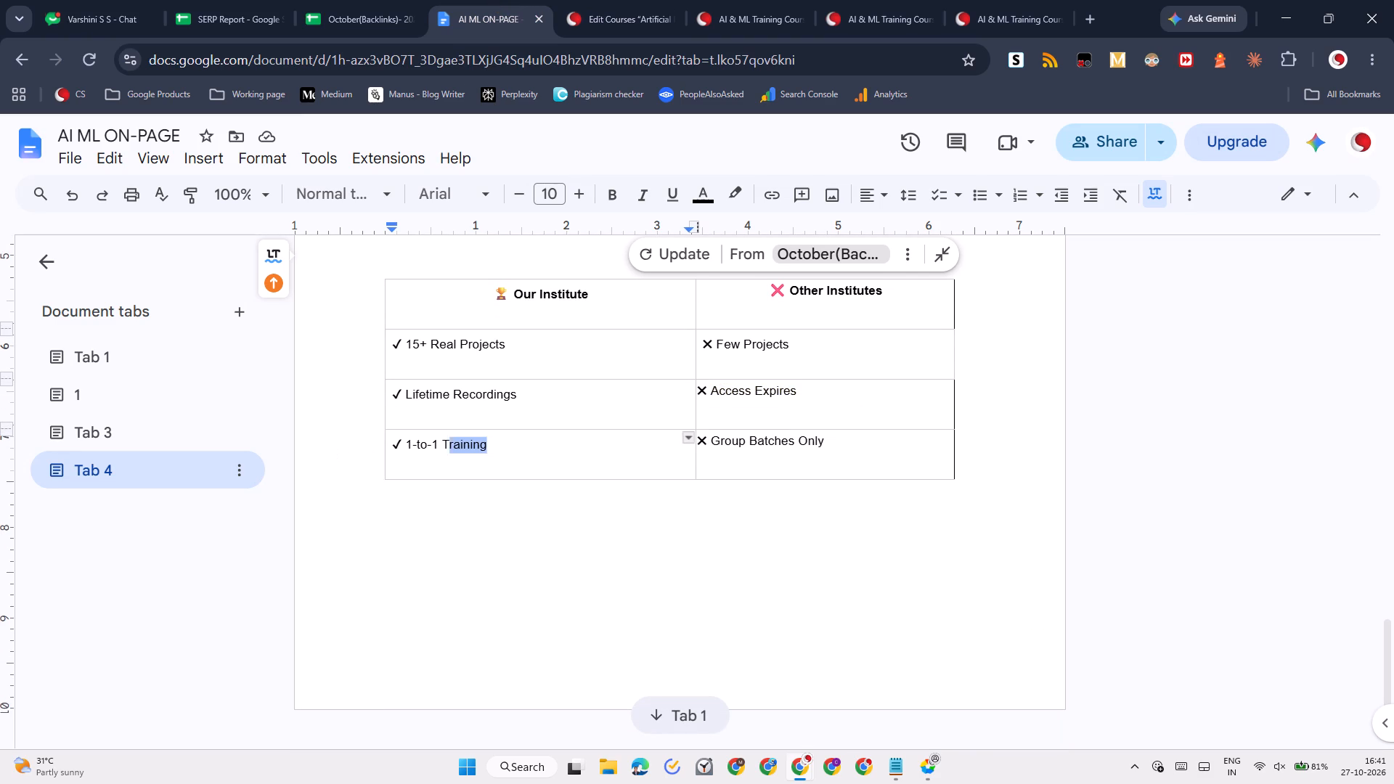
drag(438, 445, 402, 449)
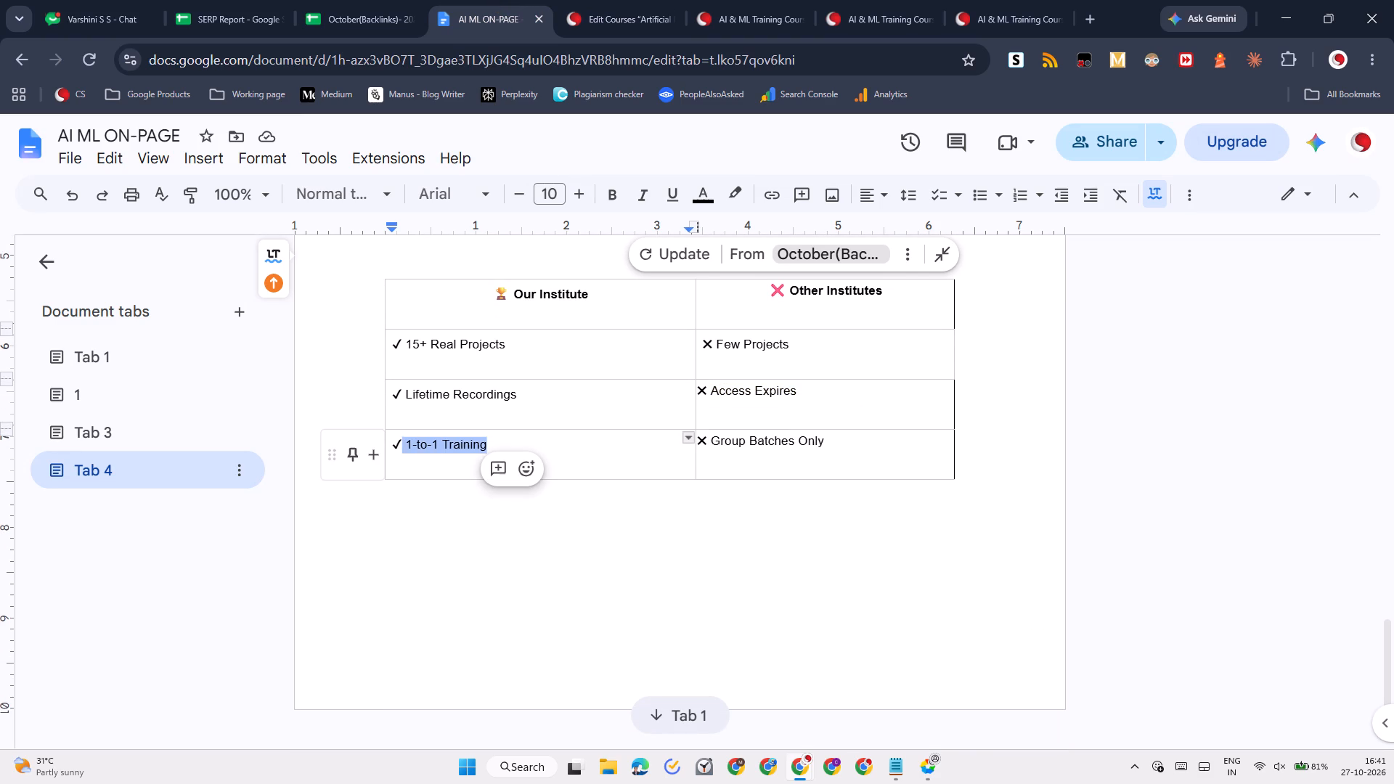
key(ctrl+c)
Examine the feature lists in the comparison block's HTML and preview for an entry matching 1-to-1 Training.
click(615, 0)
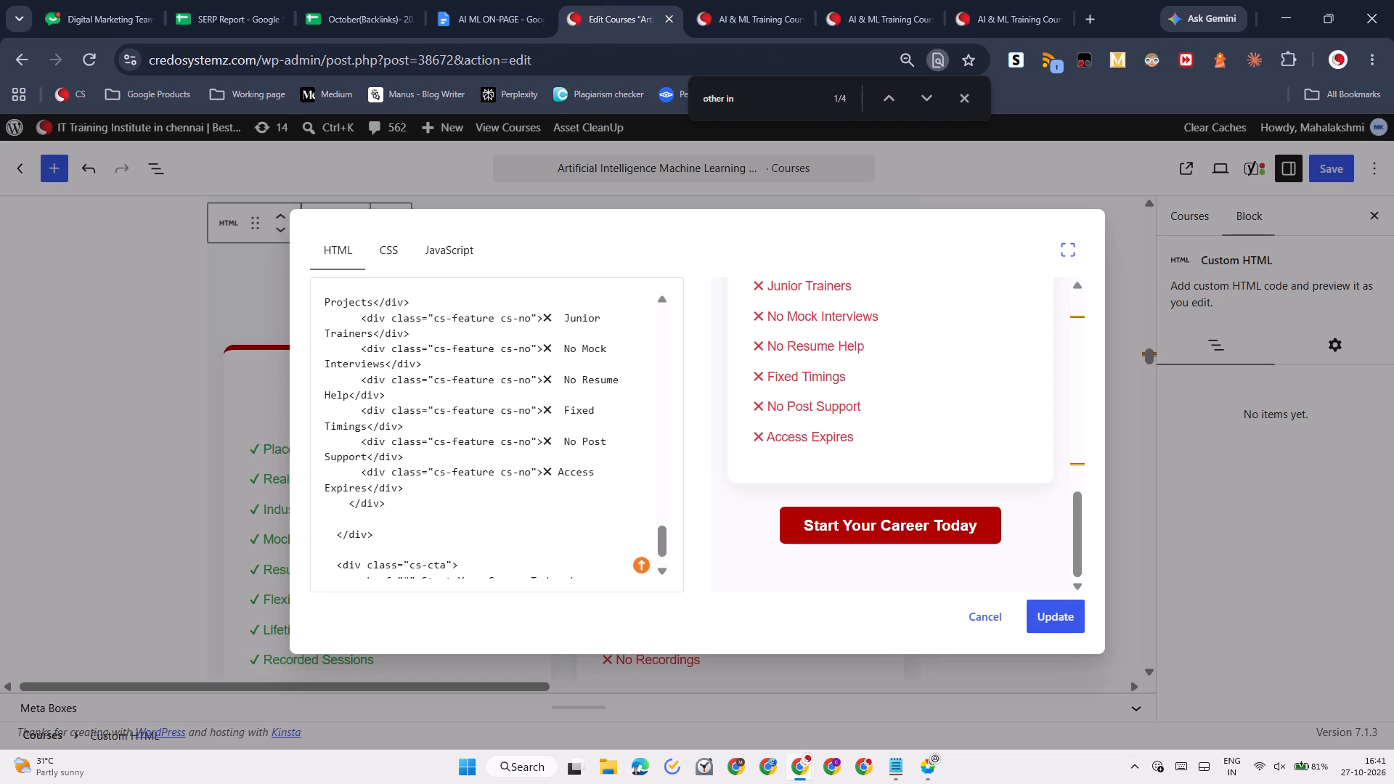
scroll(504, 502, up, 3)
scroll(820, 401, up, 3)
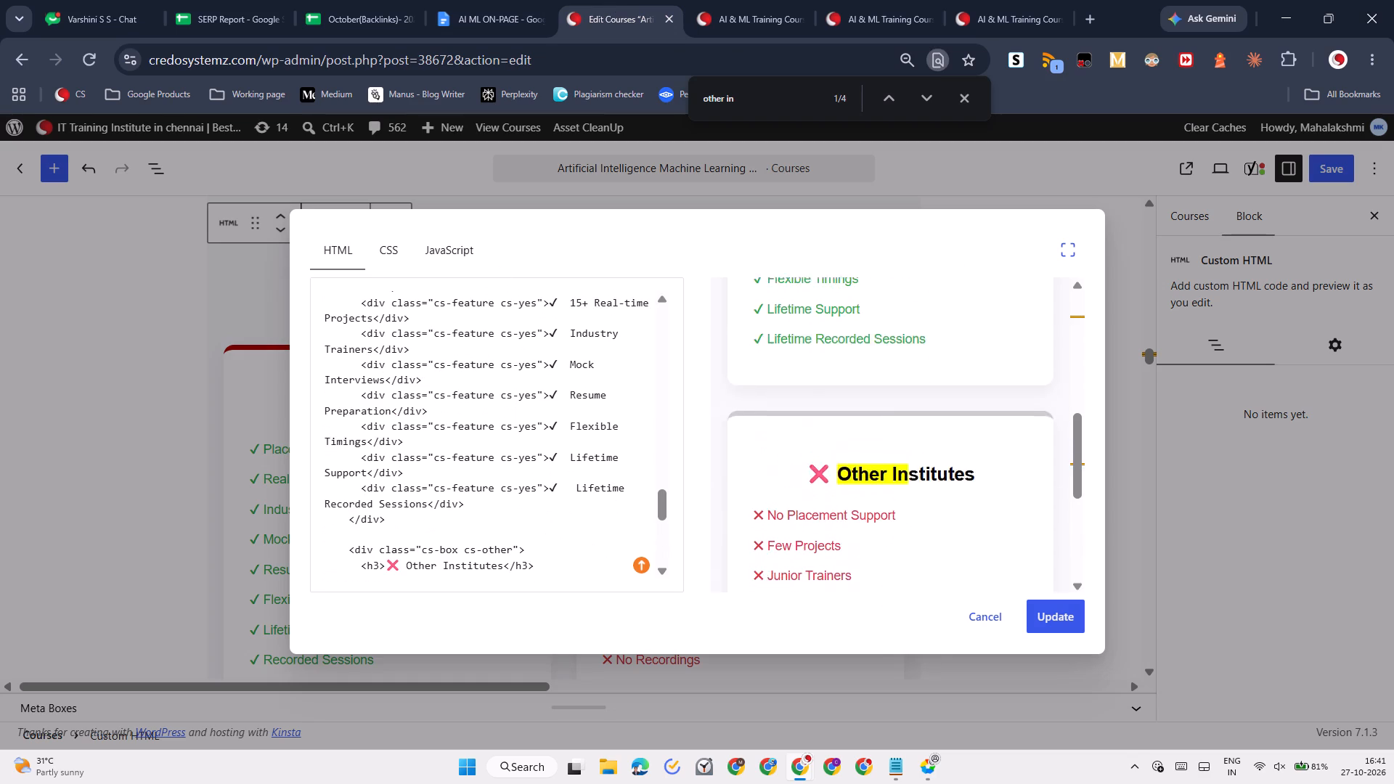
scroll(820, 401, up, 1)
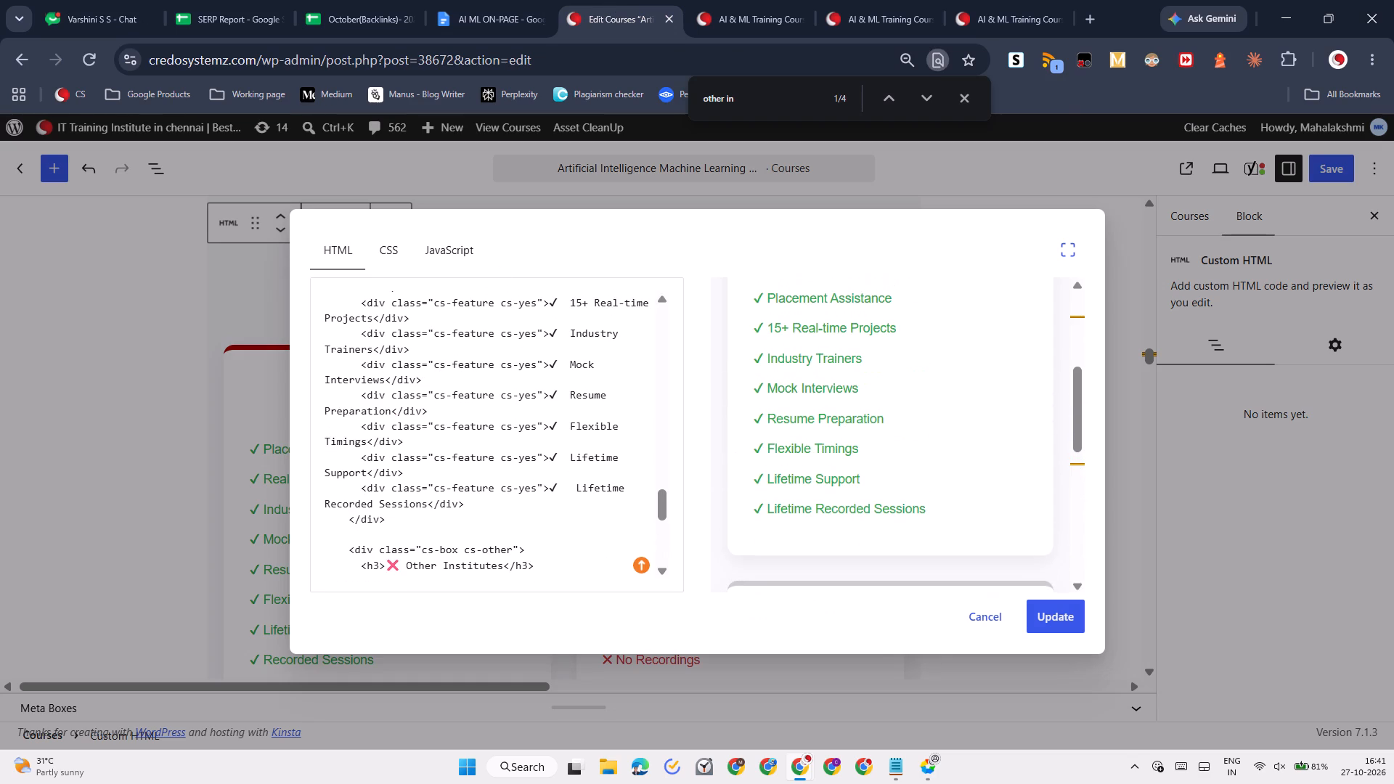
scroll(820, 401, up, 1)
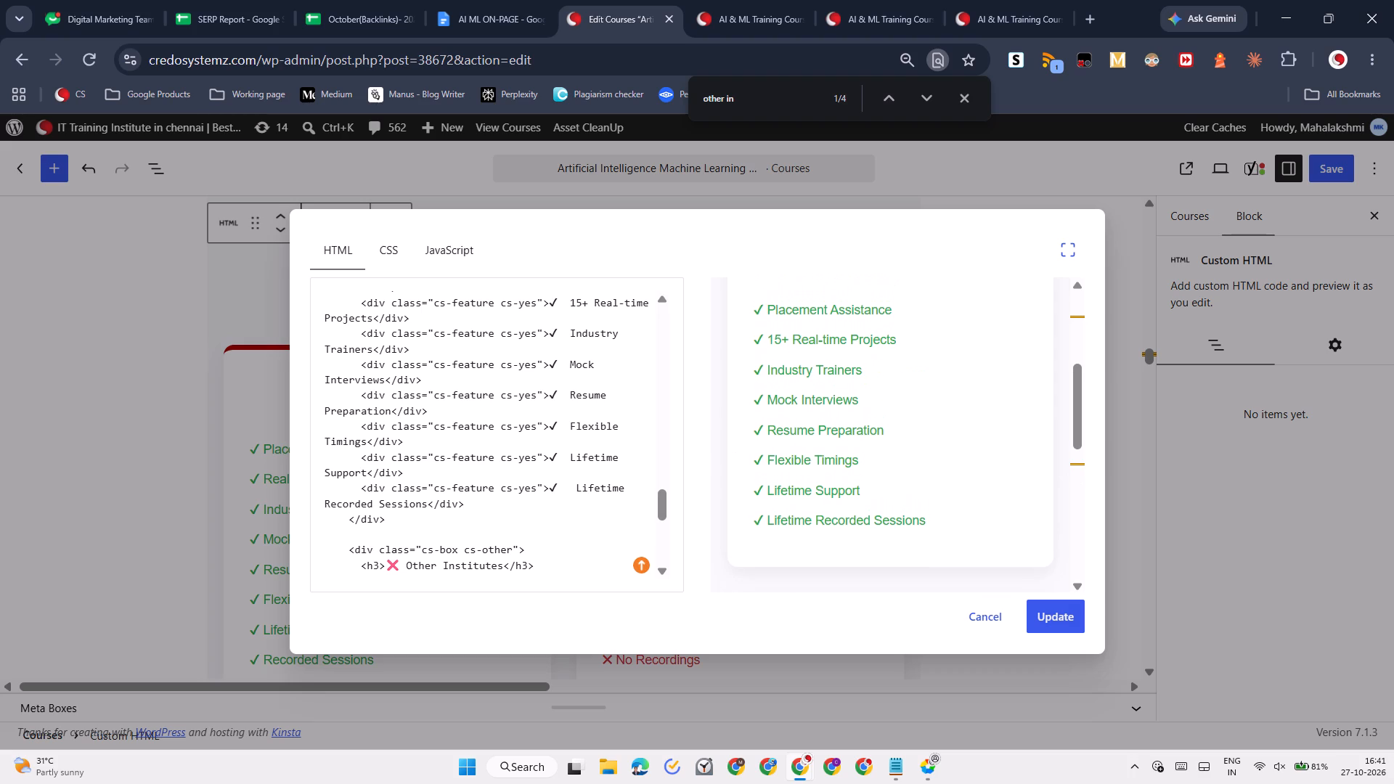
scroll(820, 401, up, 1)
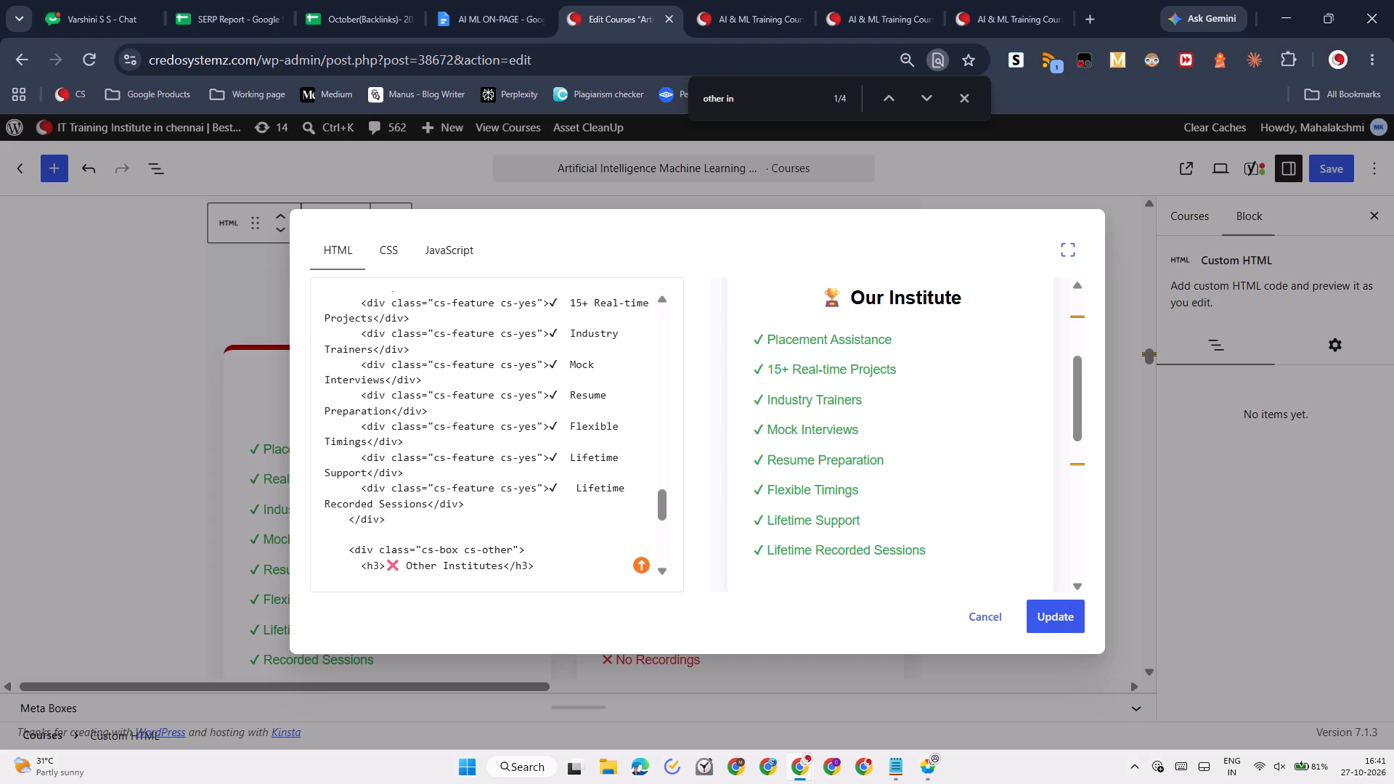
scroll(820, 401, down, 1)
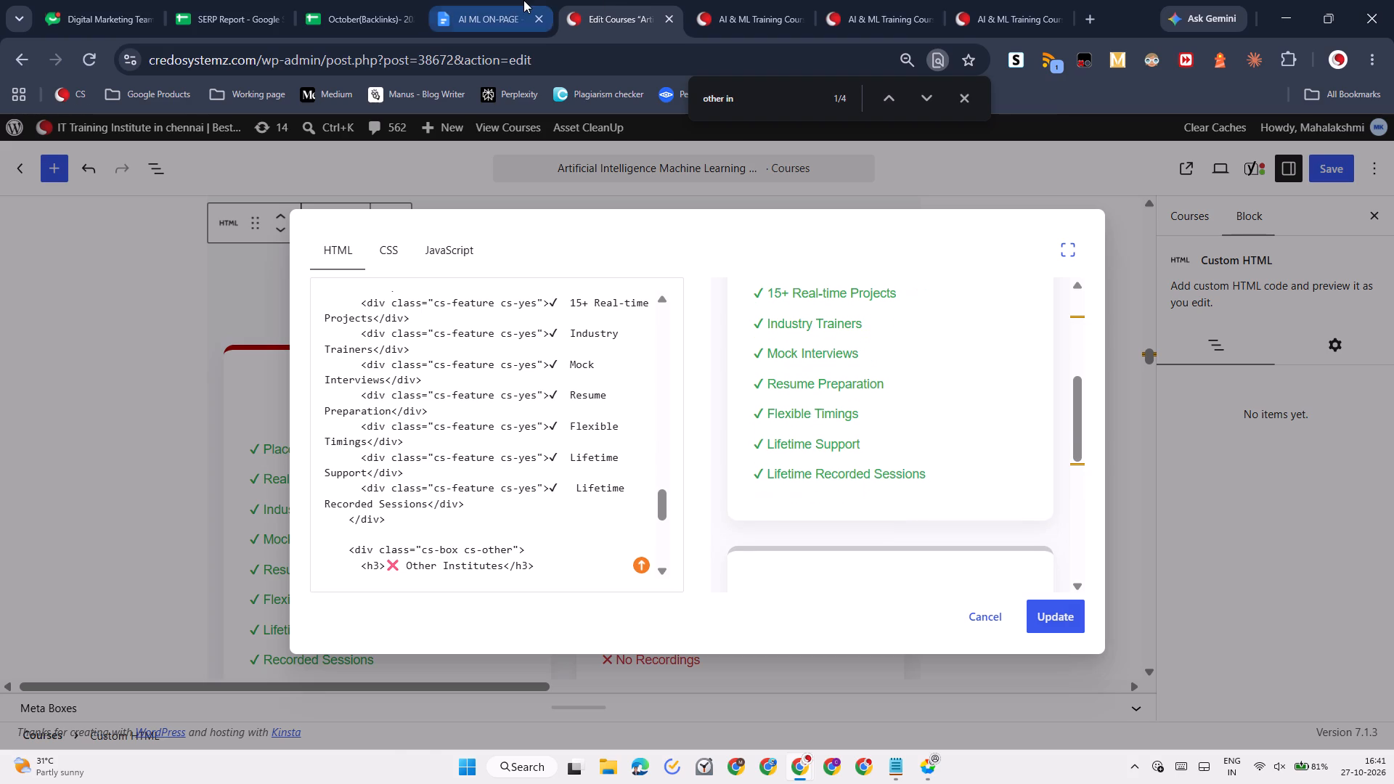
click(523, 0)
click(587, 0)
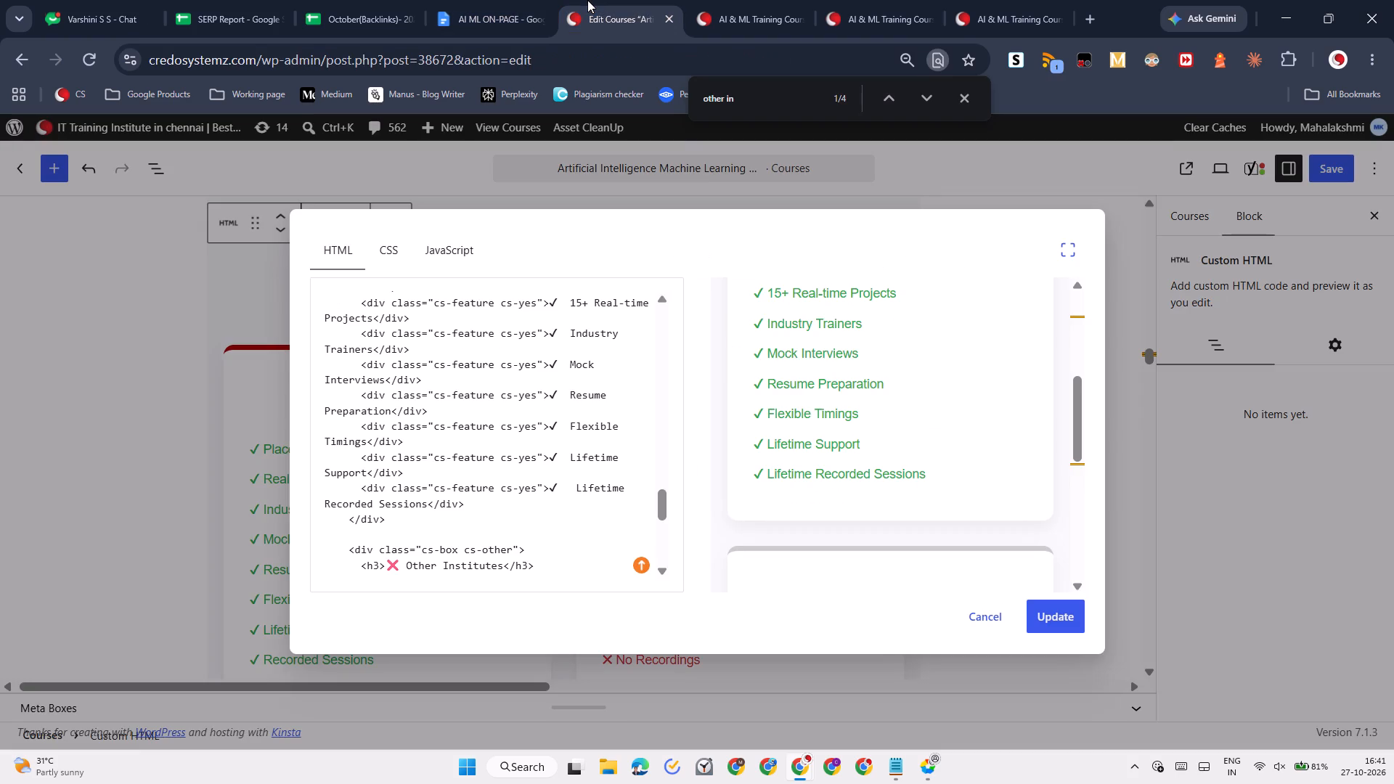
scroll(782, 391, up, 1)
scroll(782, 391, down, 1)
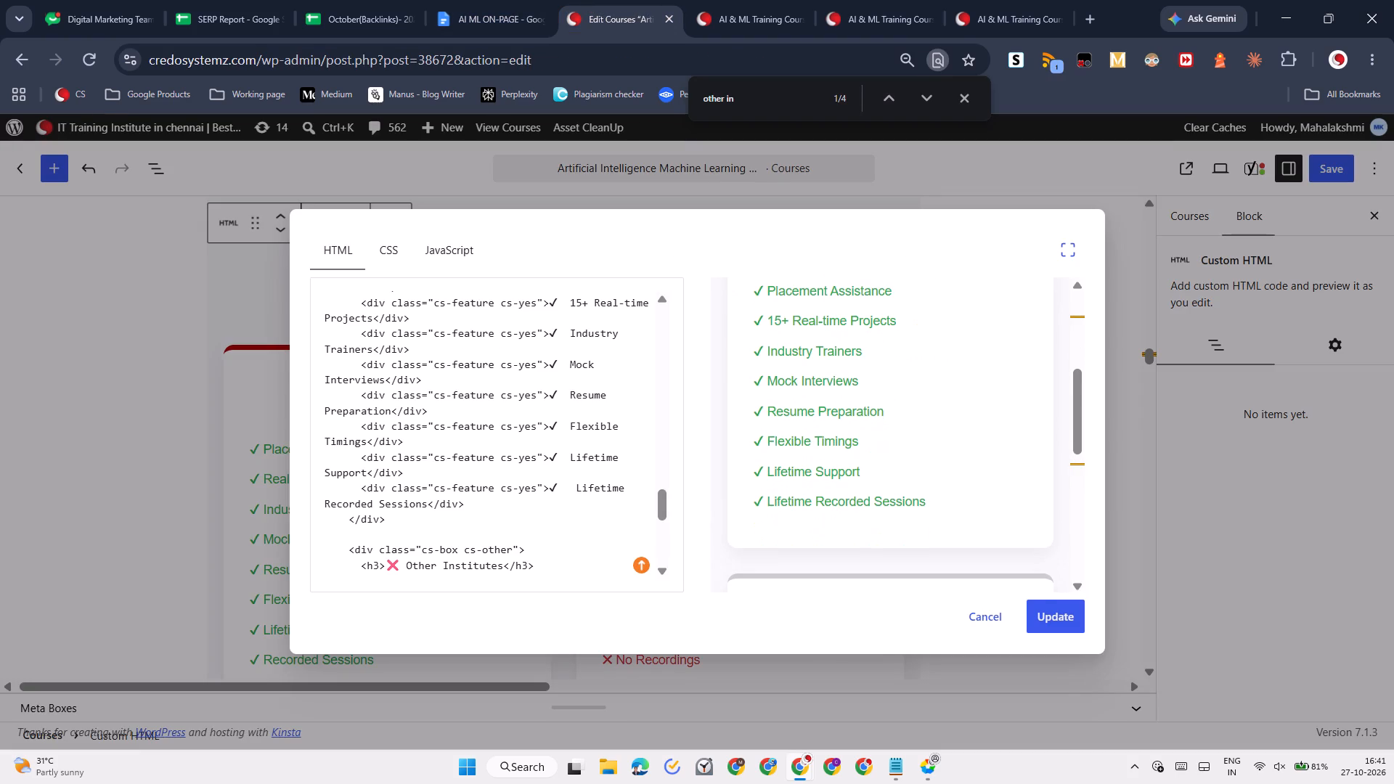
scroll(782, 391, up, 1)
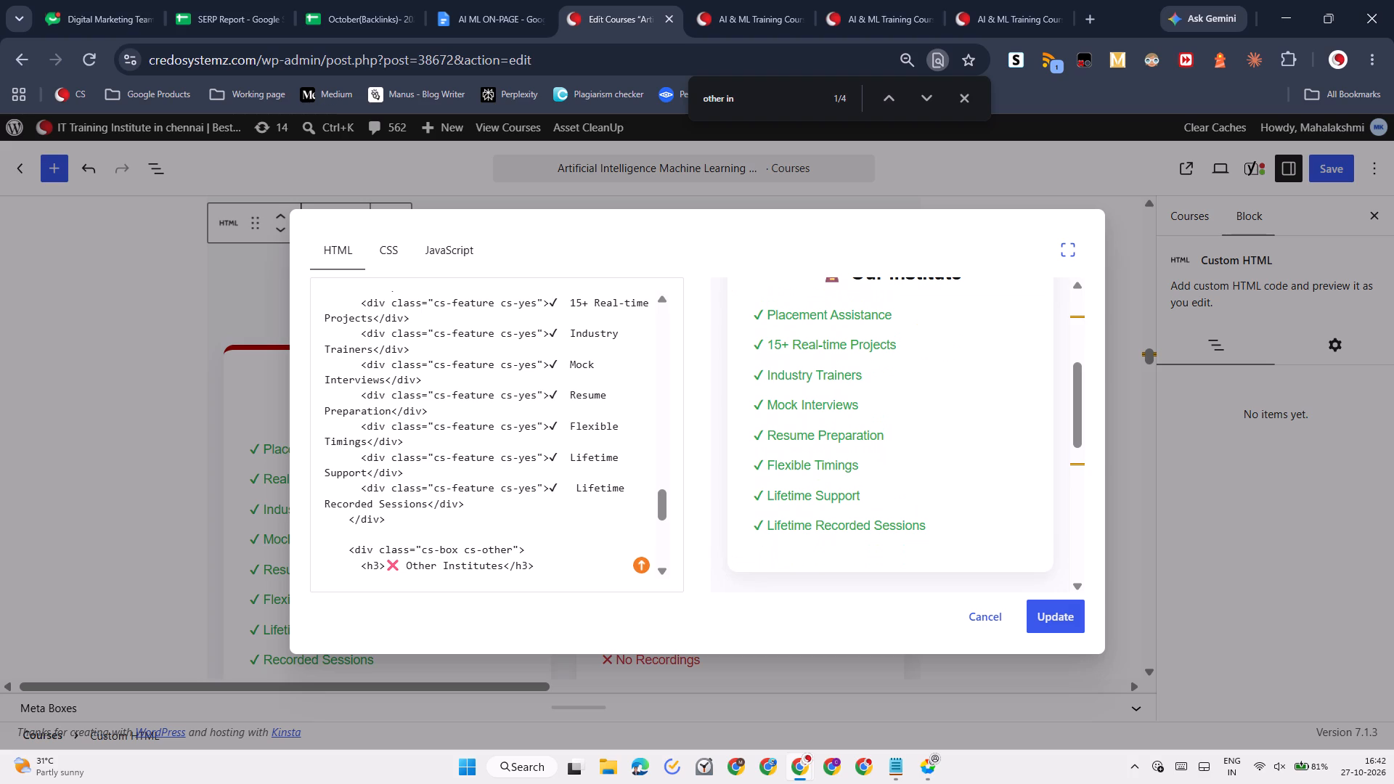
scroll(762, 388, up, 1)
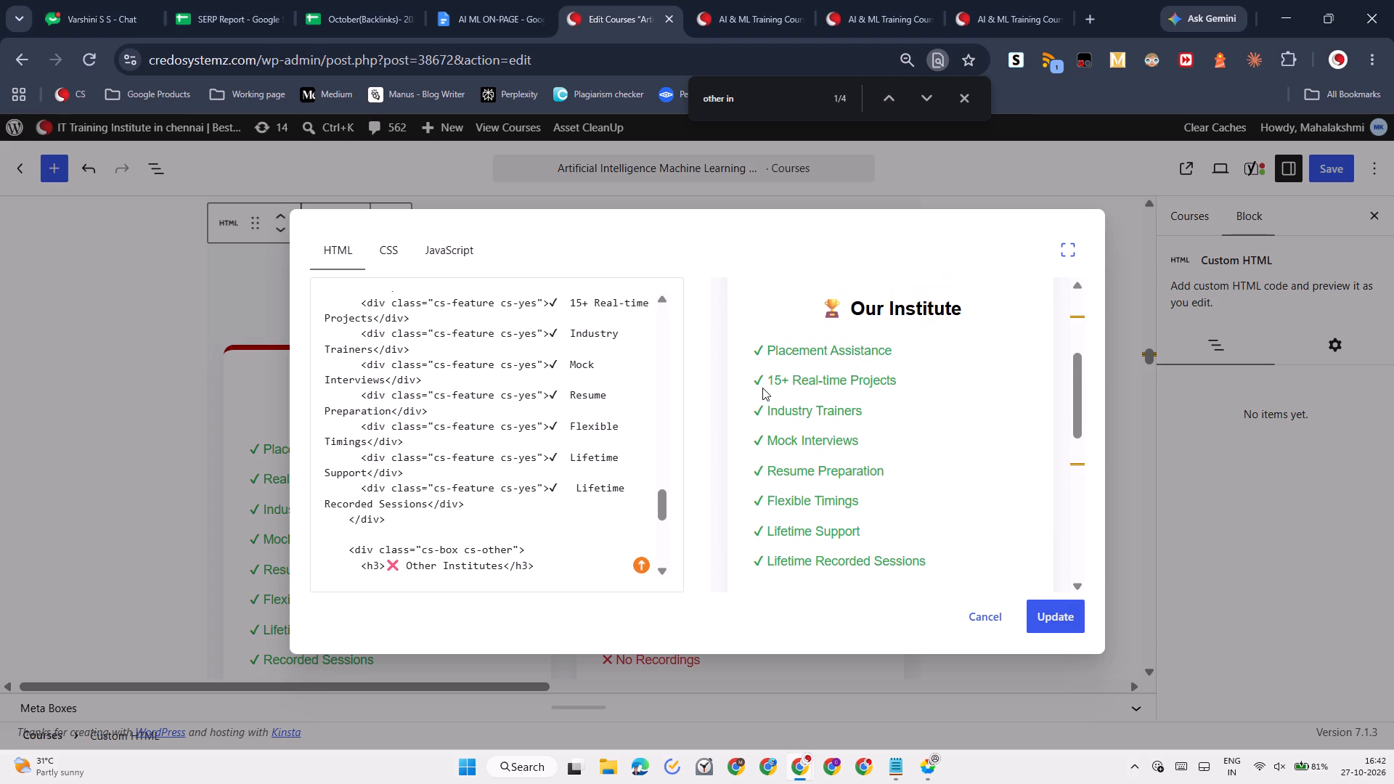
scroll(762, 388, up, 1)
scroll(762, 388, down, 1)
scroll(544, 398, up, 1)
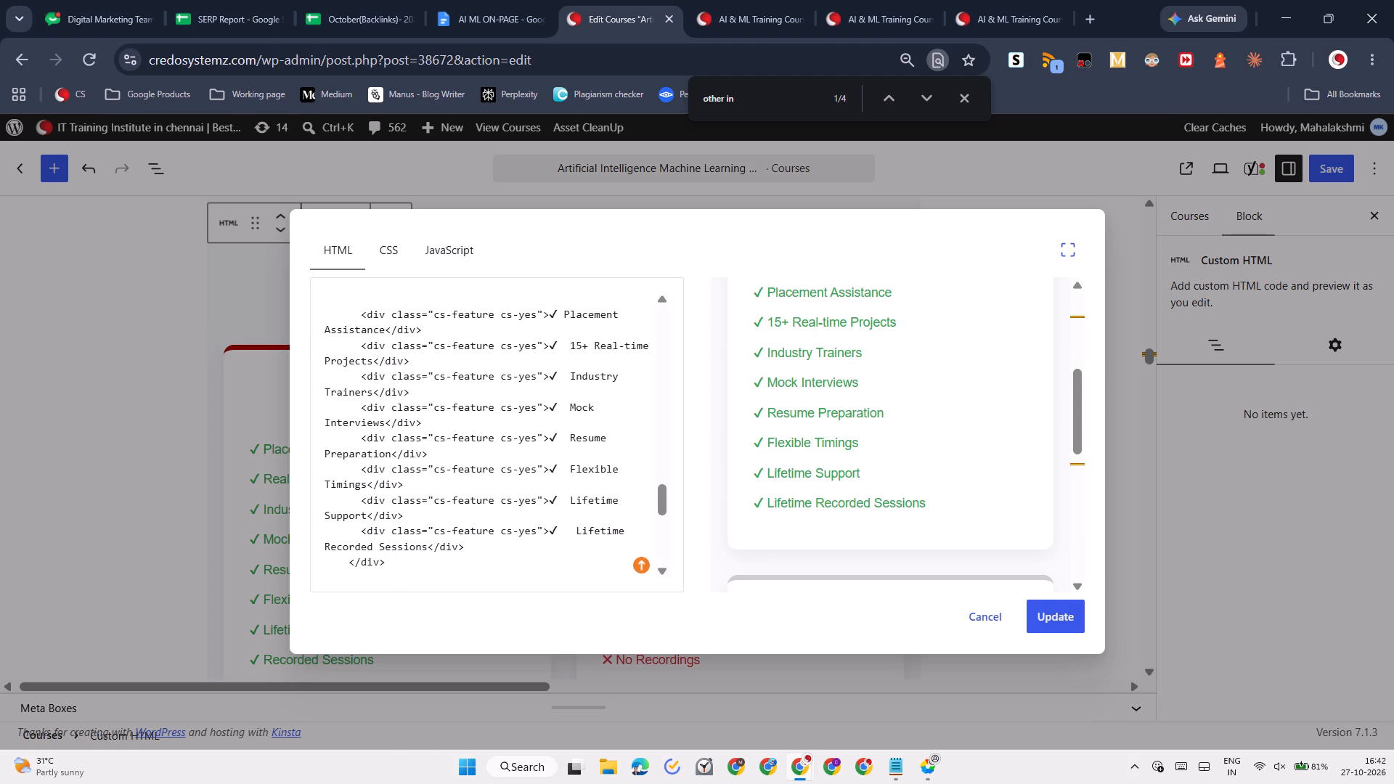
click(502, 0)
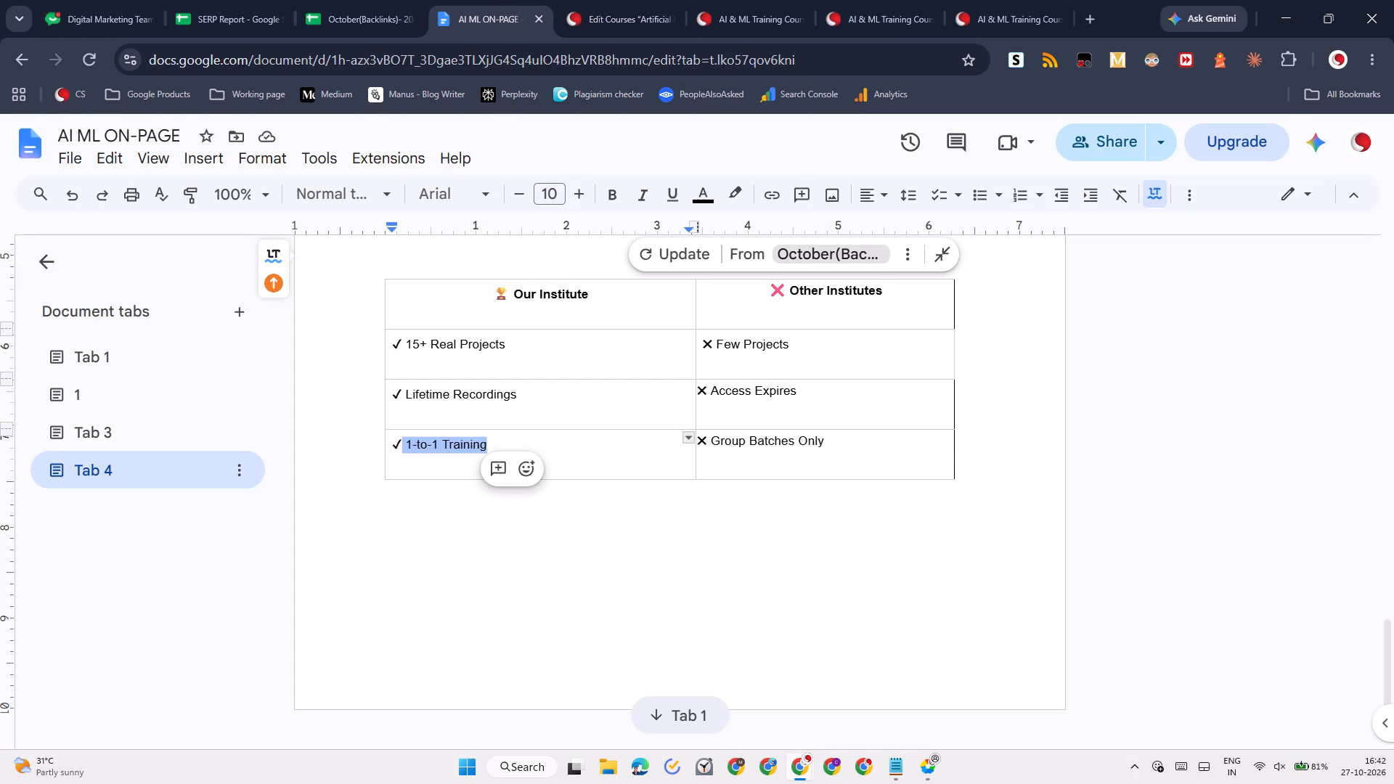
drag(840, 444, 571, 454)
key(ctrl+c)
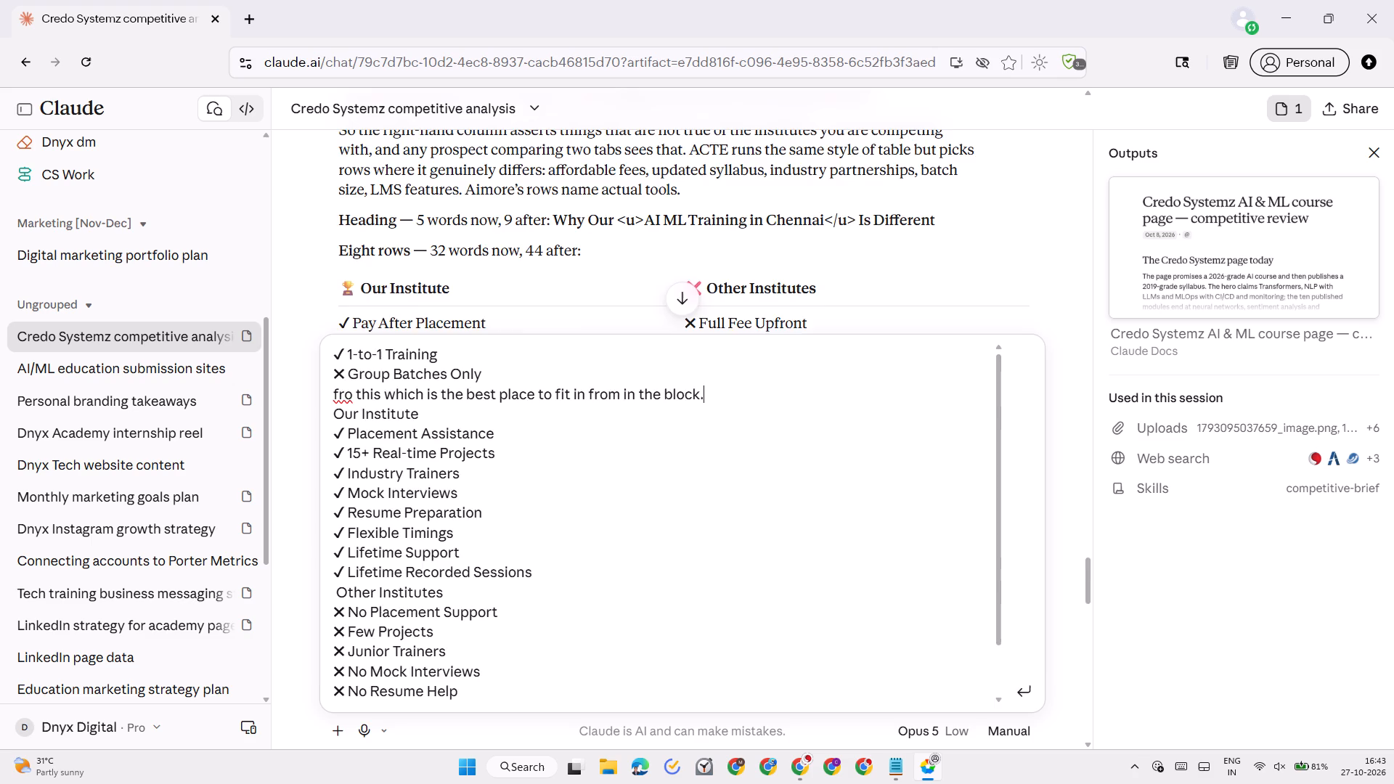
key(Return)
Review the comparison block in the course editor against the Our Institute / Other Institutes table in the AI ML ON-PAGE document.
key(alt+Tab)
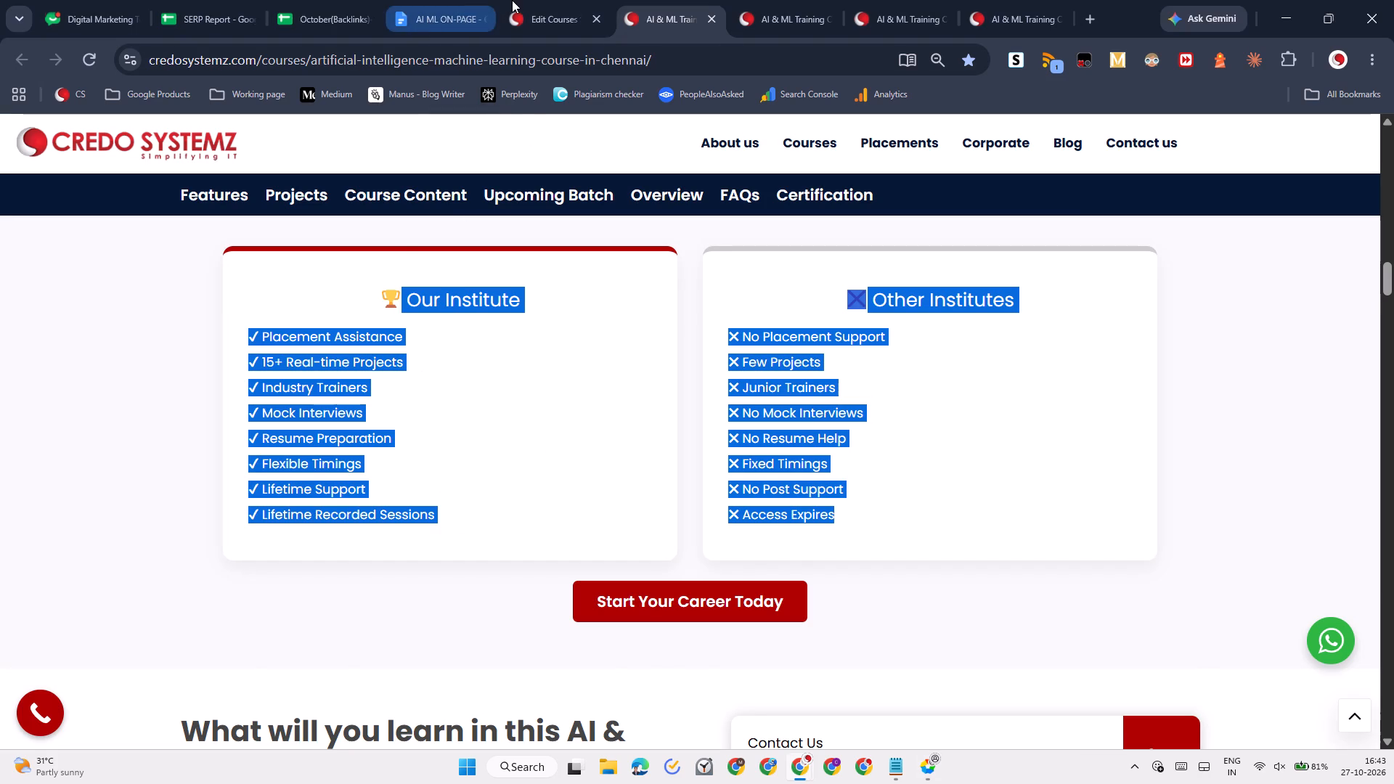
click(512, 0)
scroll(521, 371, down, 2)
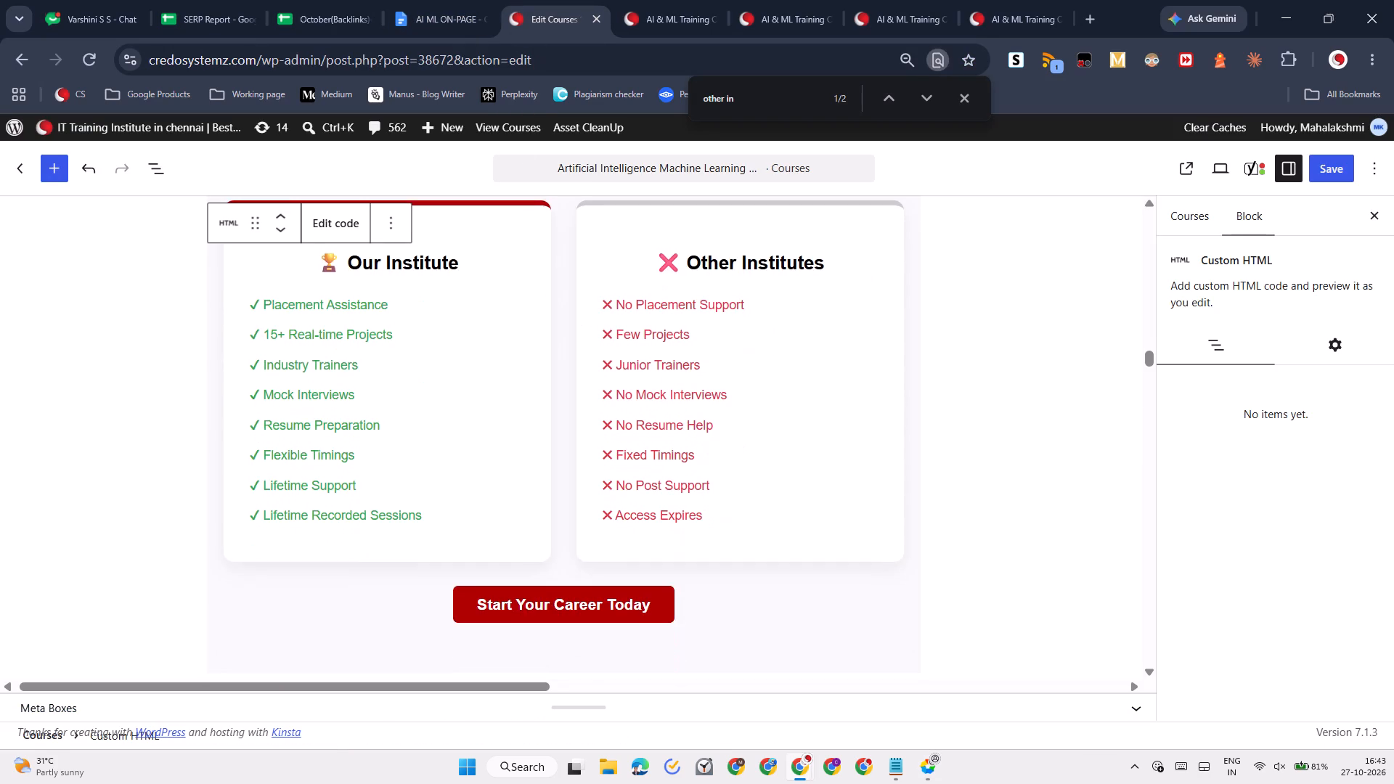
scroll(521, 371, up, 2)
click(488, 0)
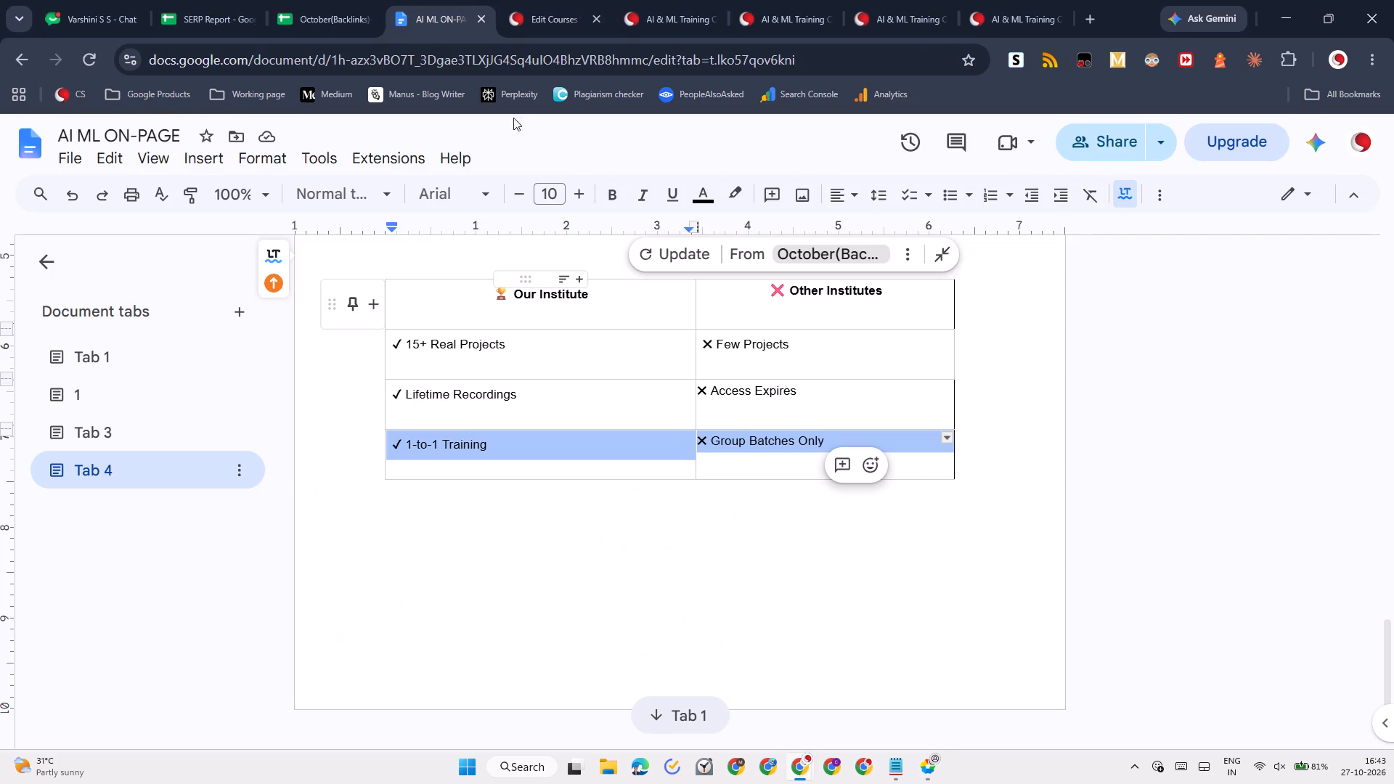